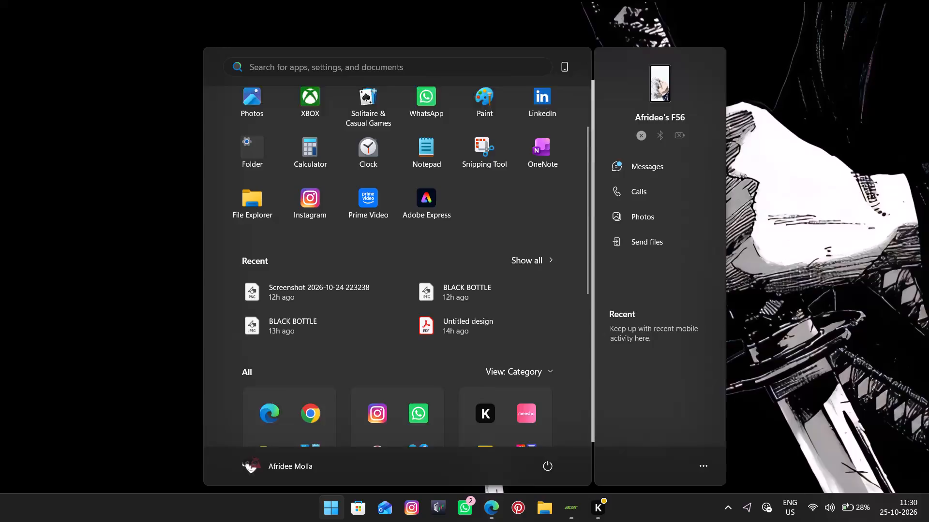
Open the Flipkart app from the list of installed apps.
scroll(364, 348, down, 1)
click(474, 382)
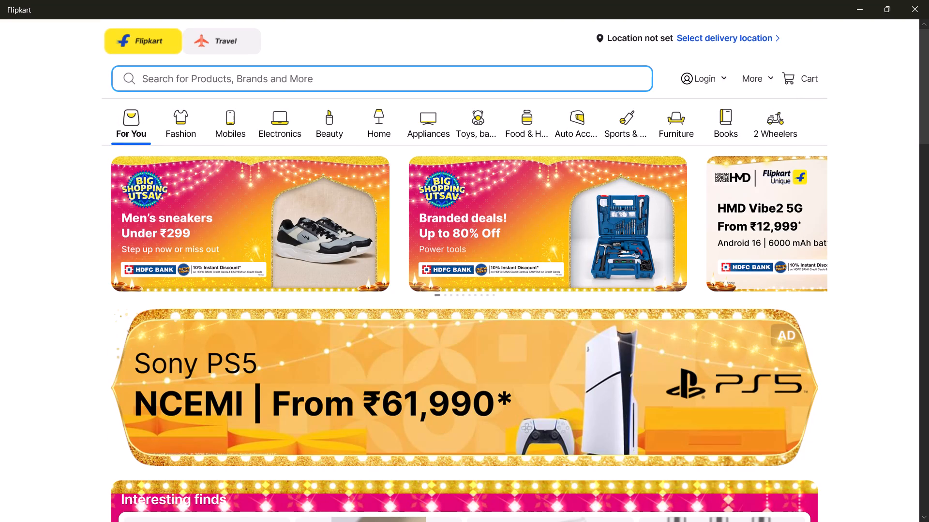
Search Flipkart for "wire holder".
click(465, 87)
text(wire)
key(space)
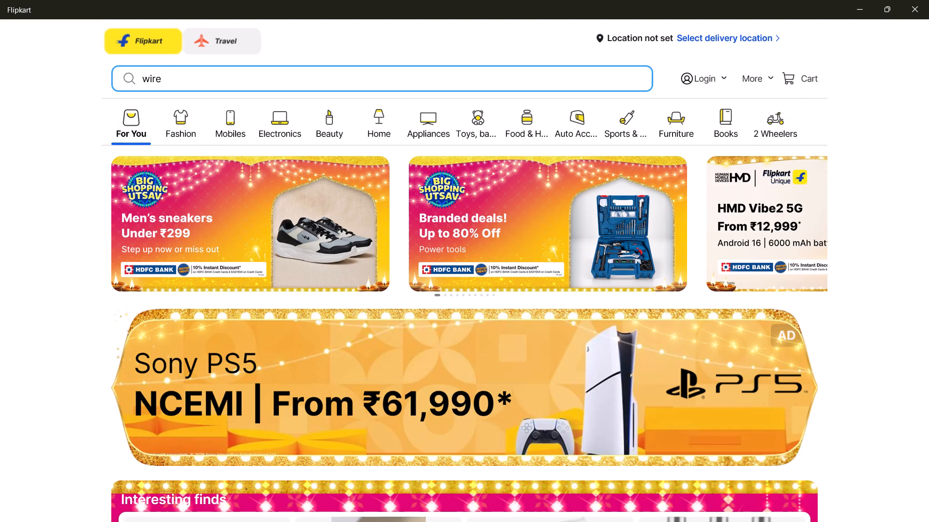
key(h)
text(older)
key(Return)
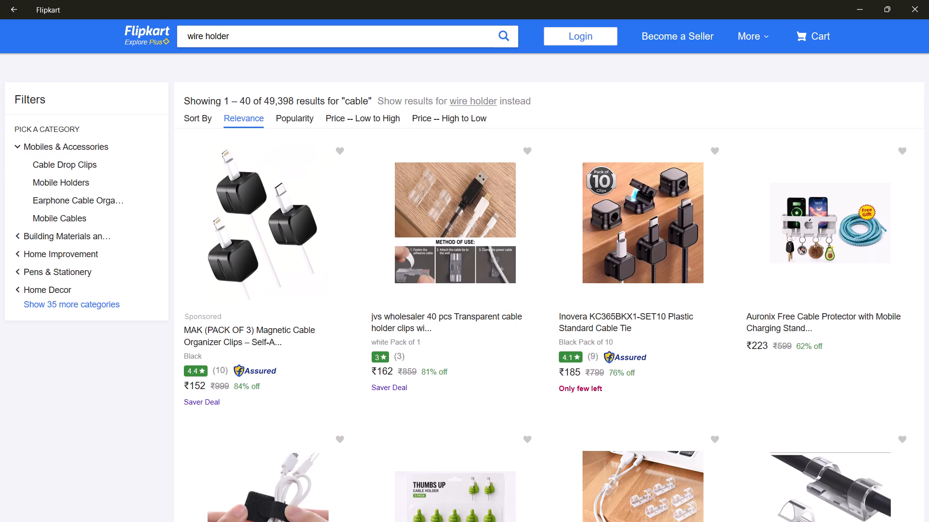
Look through the product listings returned for the wire holder search.
scroll(465, 87, down, 6)
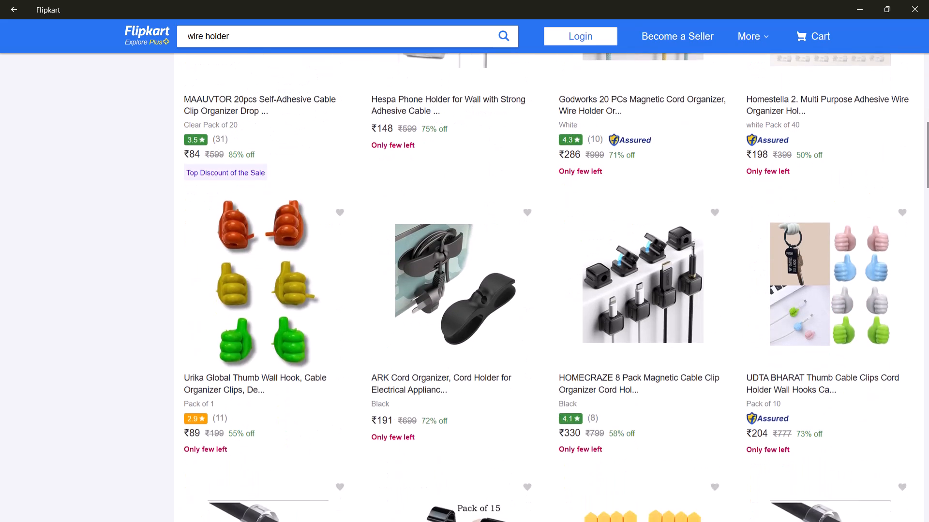
scroll(465, 87, down, 5)
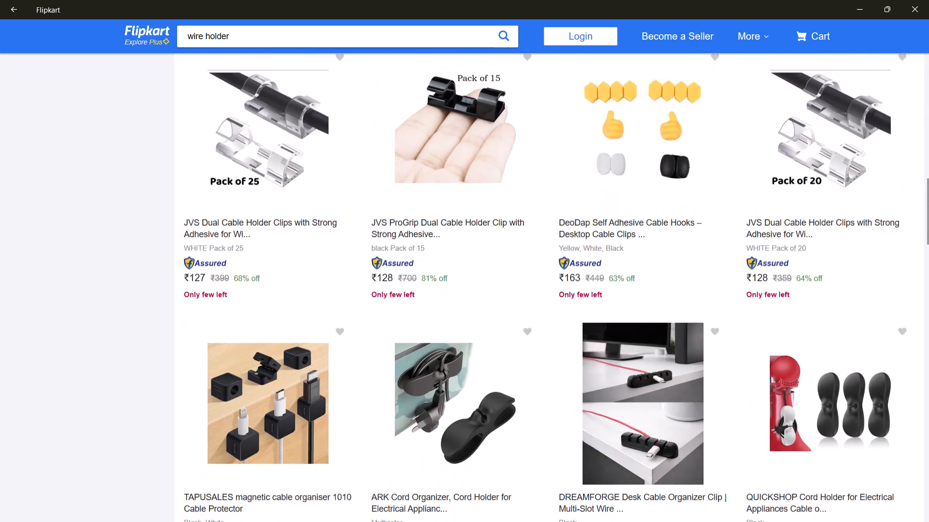
scroll(465, 87, up, 4)
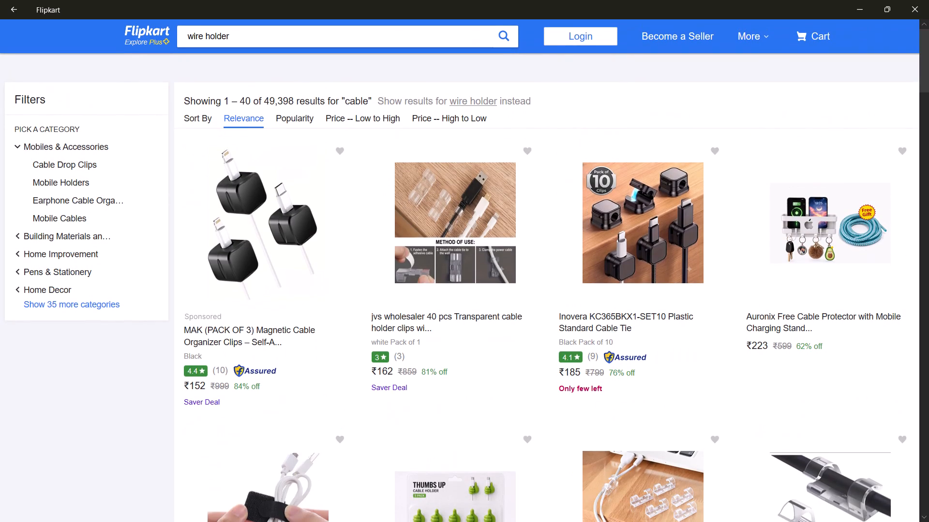
Refine the product search to "wire holder bulb".
click(378, 37)
key(space)
text(buld)
key(BackSpace)
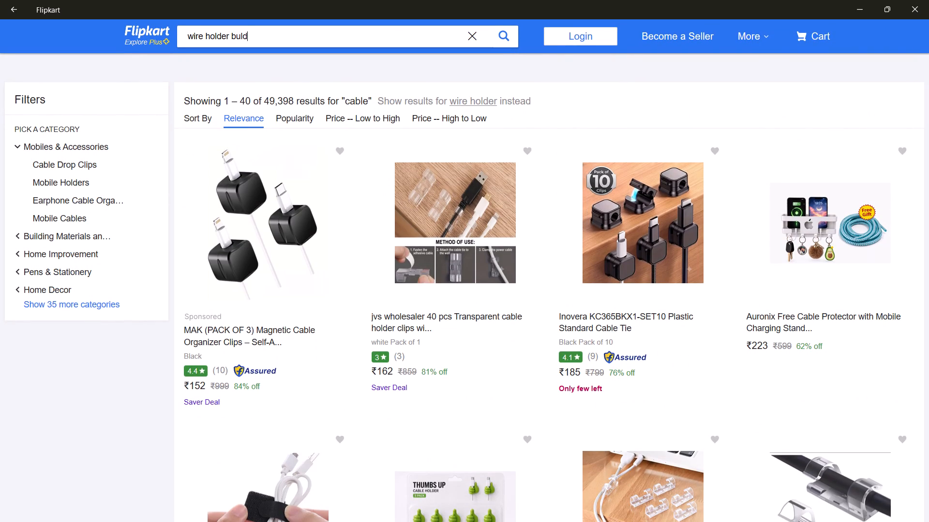
key(b)
key(Return)
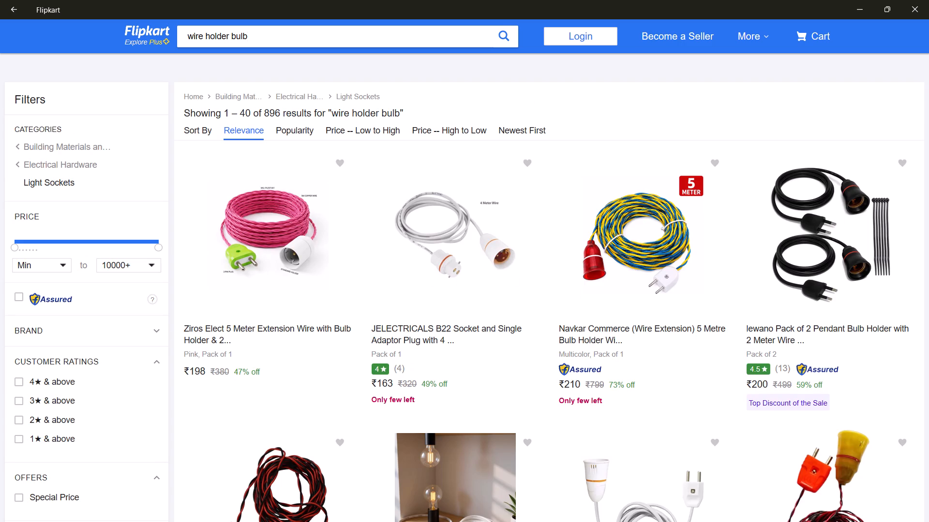
Open the product page of the Navkar Commerce 5 Metre Bulb Holder Wire extension from the results.
scroll(378, 37, down, 3)
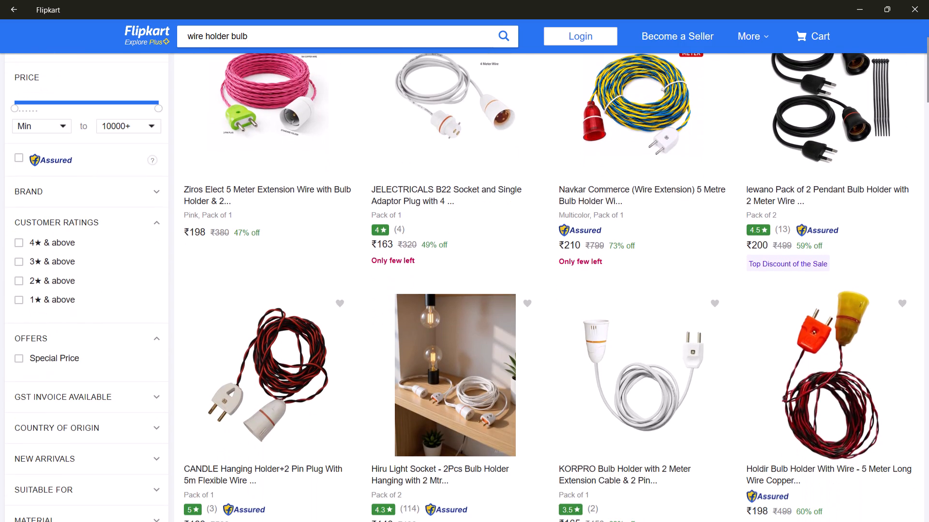
scroll(378, 37, up, 1)
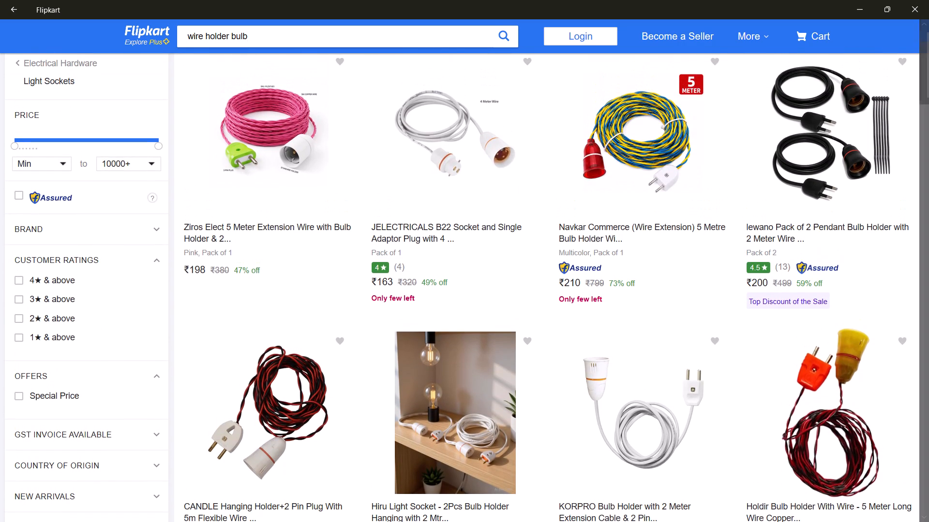
click(596, 108)
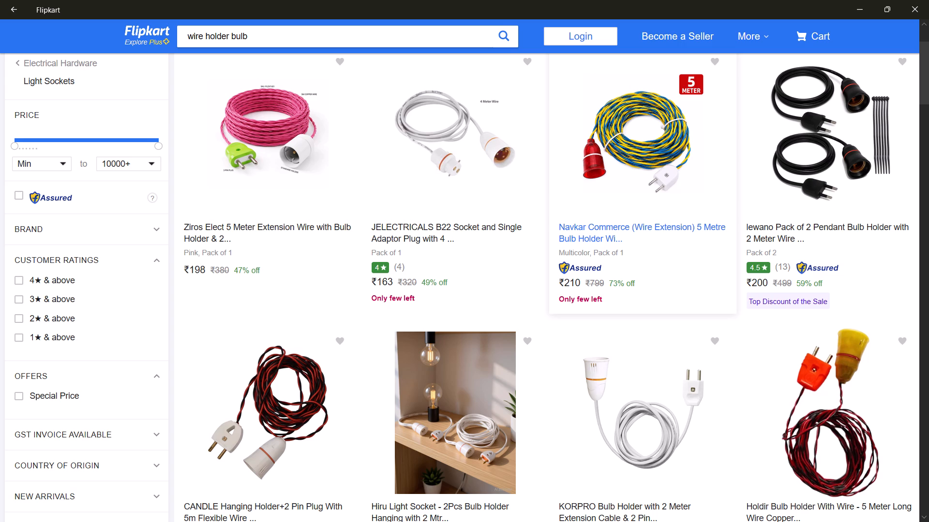
click(596, 108)
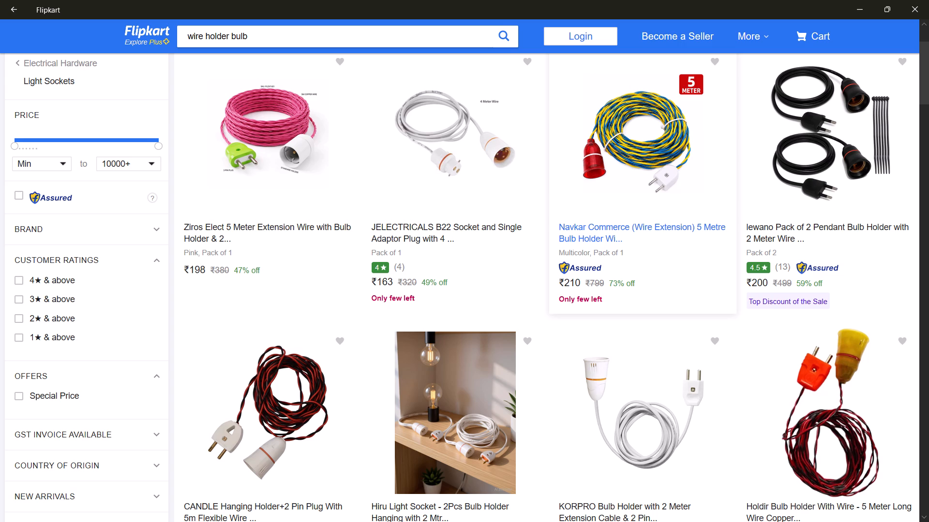
click(596, 108)
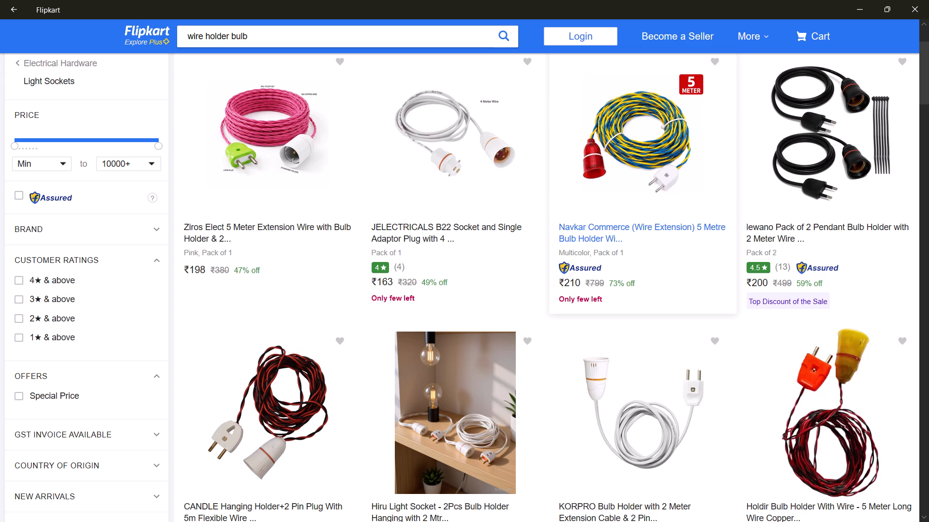
double_click(596, 108)
click(662, 97)
scroll(660, 127, up, 1)
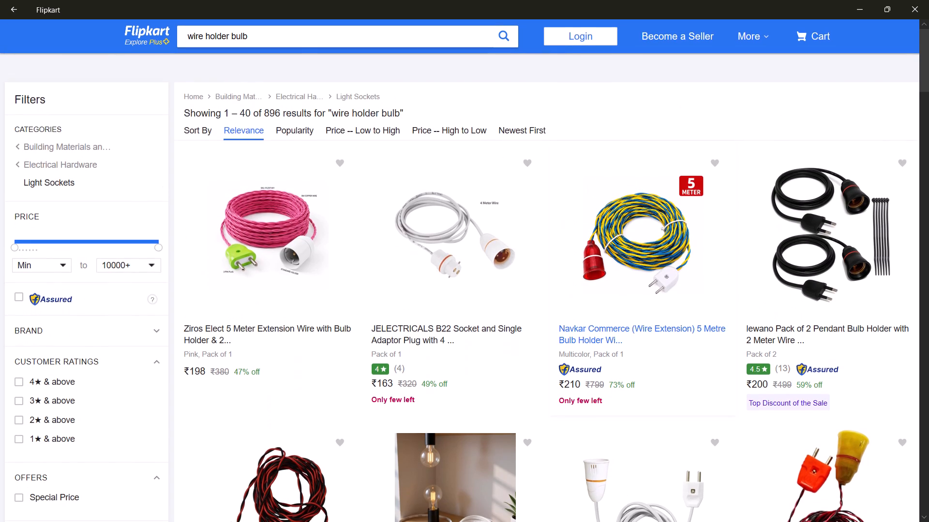
double_click(663, 239)
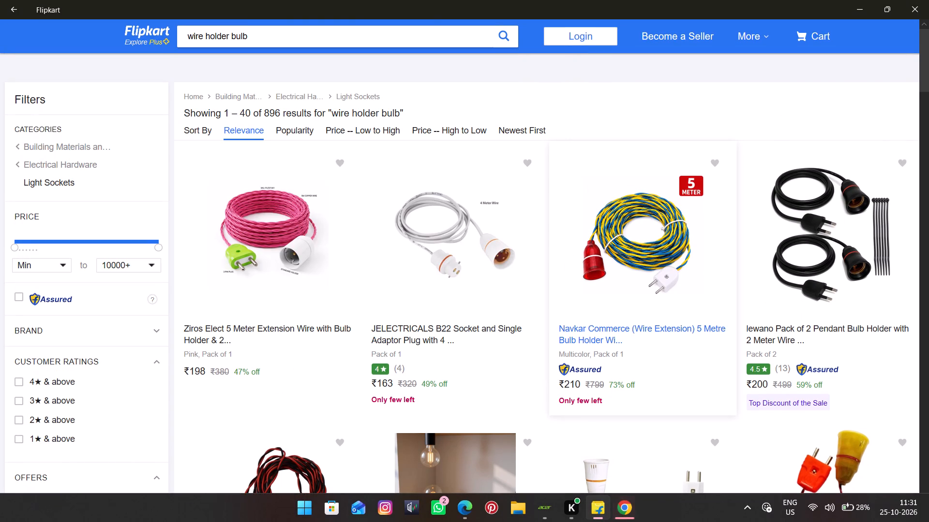
click(663, 239)
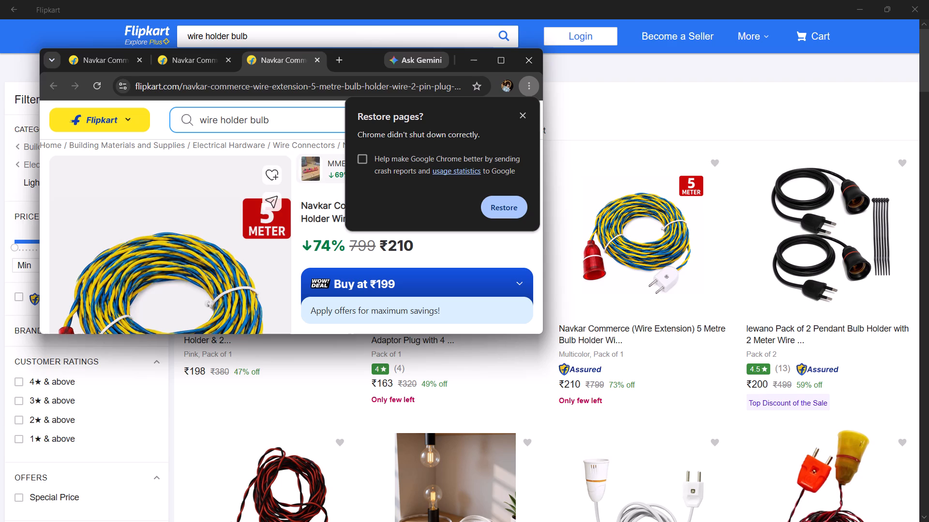
Dismiss the restore-pages prompt and show the product's main photo in full-image view in a maximized browser window.
click(527, 109)
click(253, 245)
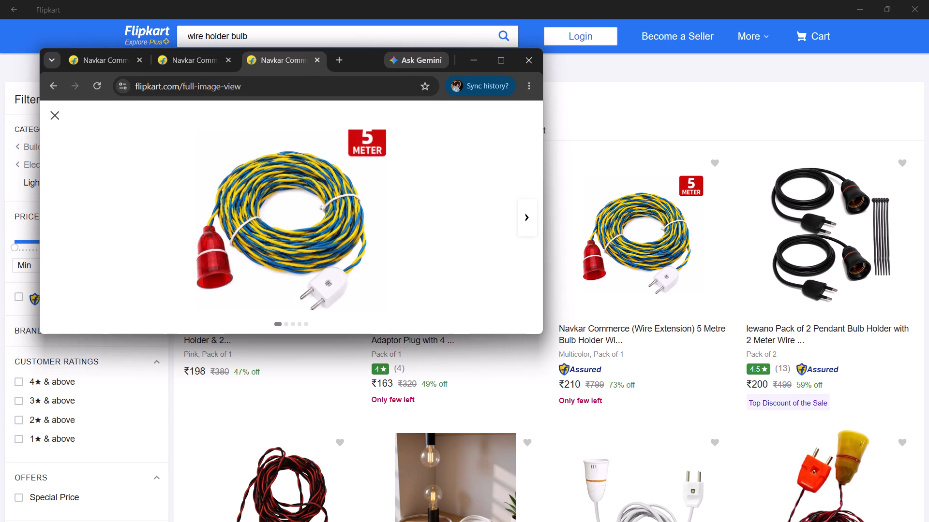
click(493, 66)
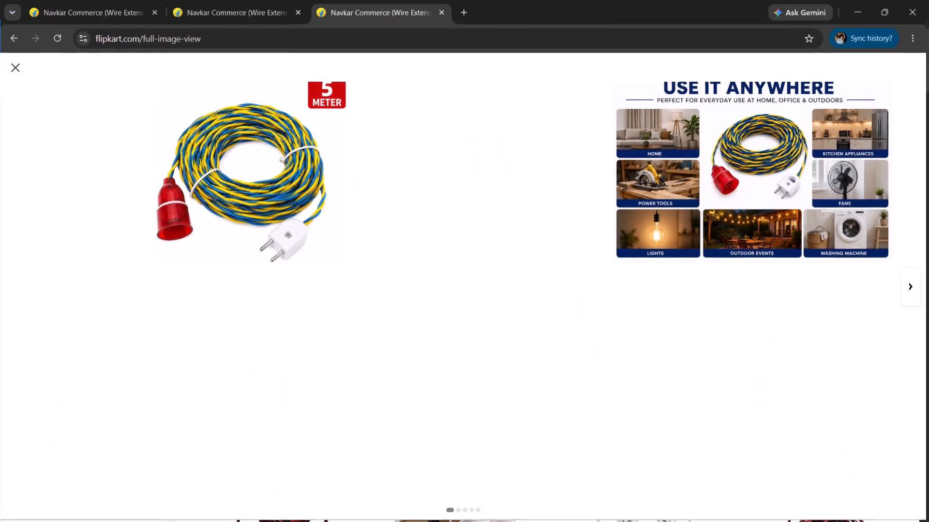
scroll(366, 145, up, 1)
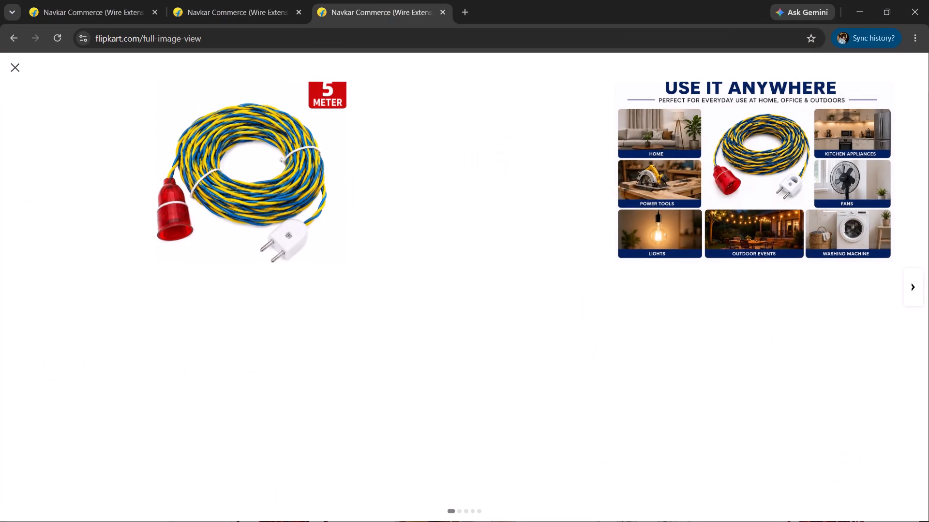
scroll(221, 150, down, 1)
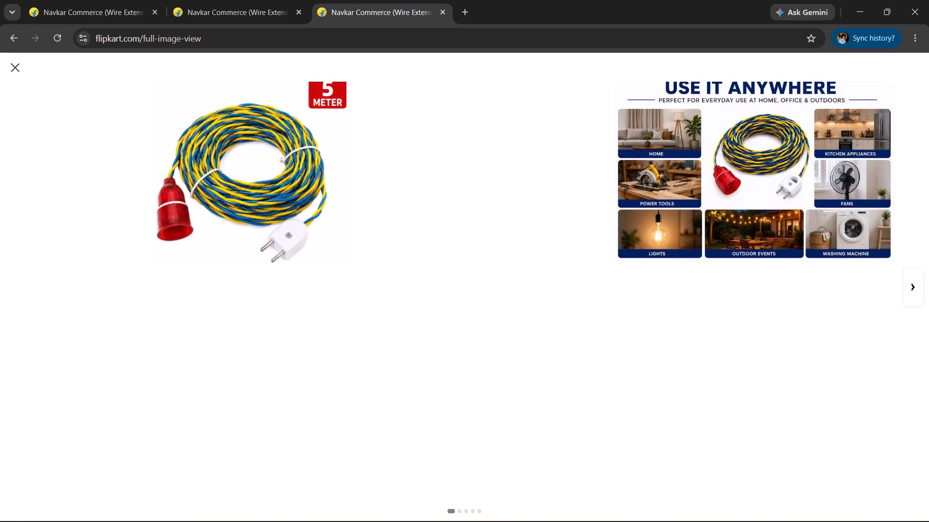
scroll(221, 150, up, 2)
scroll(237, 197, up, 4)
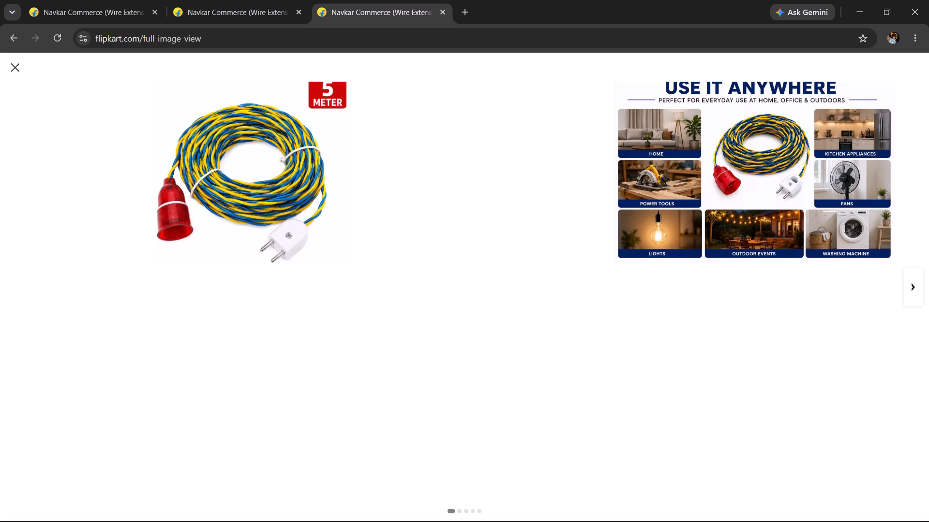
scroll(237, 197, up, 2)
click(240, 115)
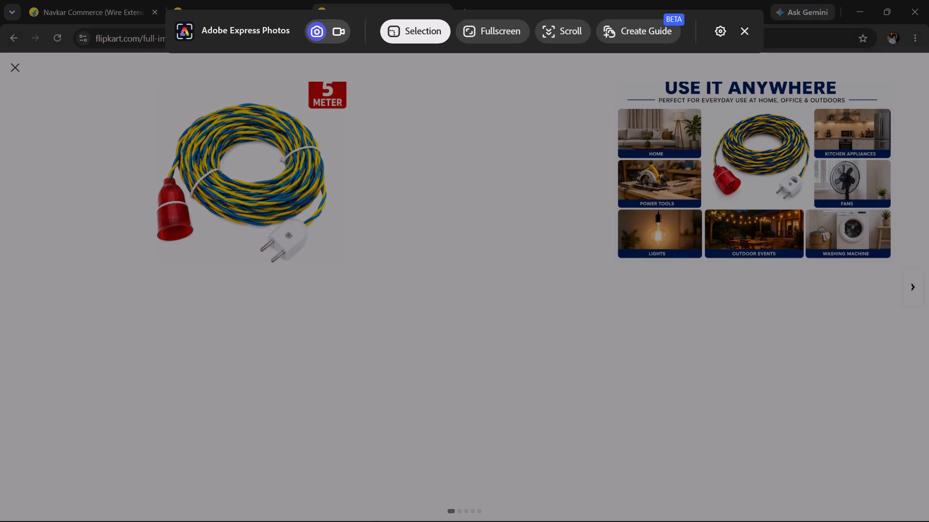
Capture a selection screenshot of the blue-and-yellow bulb holder wire photo with Adobe Express Photos, framing the holder, coil and plug.
click(382, 27)
drag(139, 80, 374, 251)
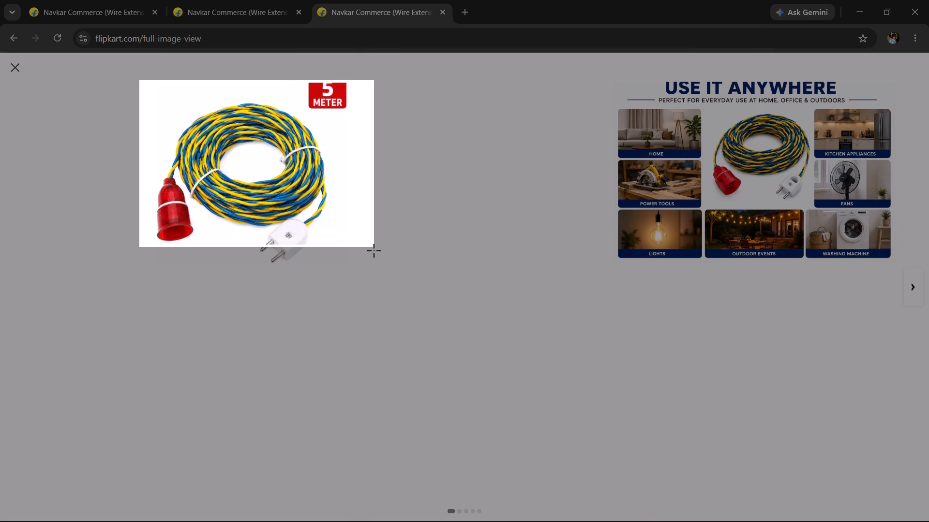
drag(374, 251, 356, 288)
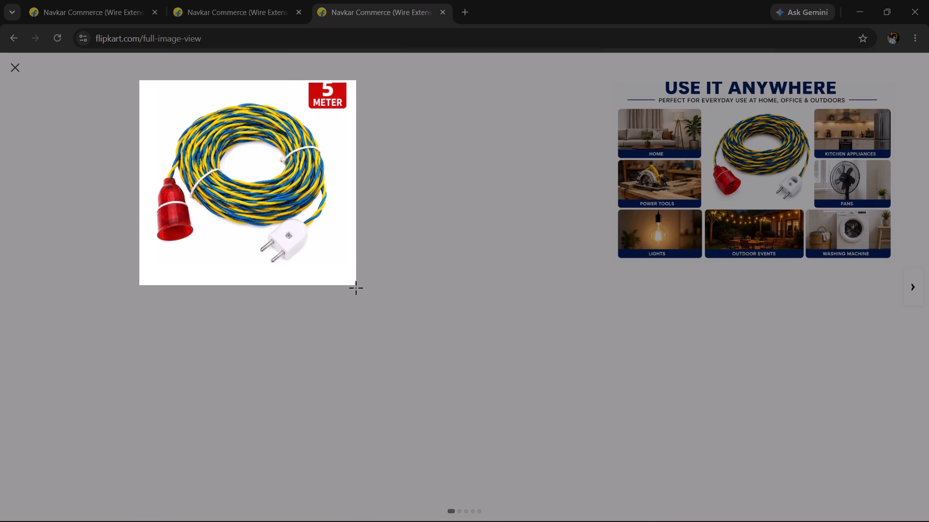
drag(356, 288, 337, 277)
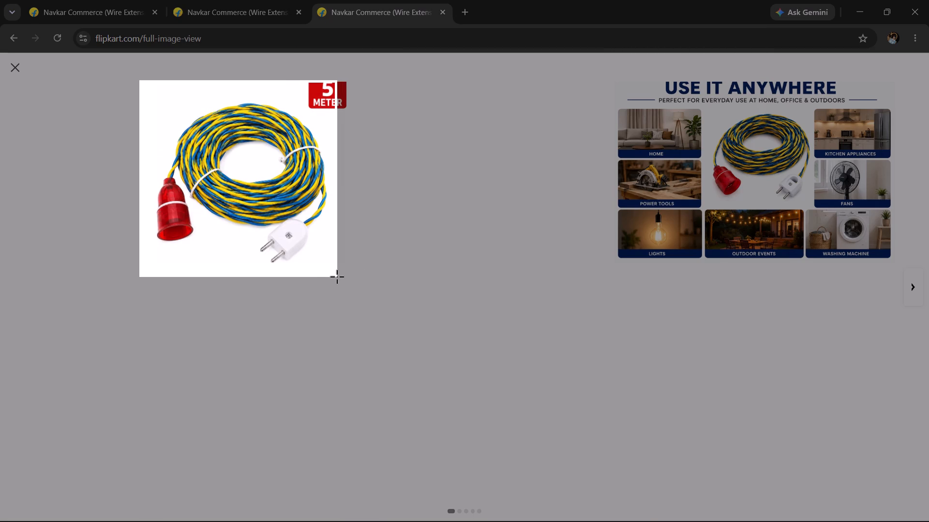
drag(337, 277, 346, 275)
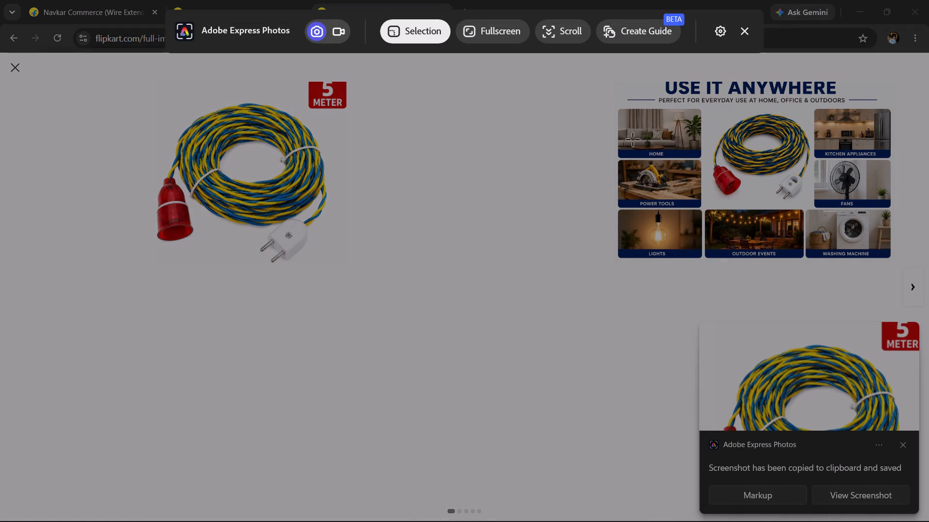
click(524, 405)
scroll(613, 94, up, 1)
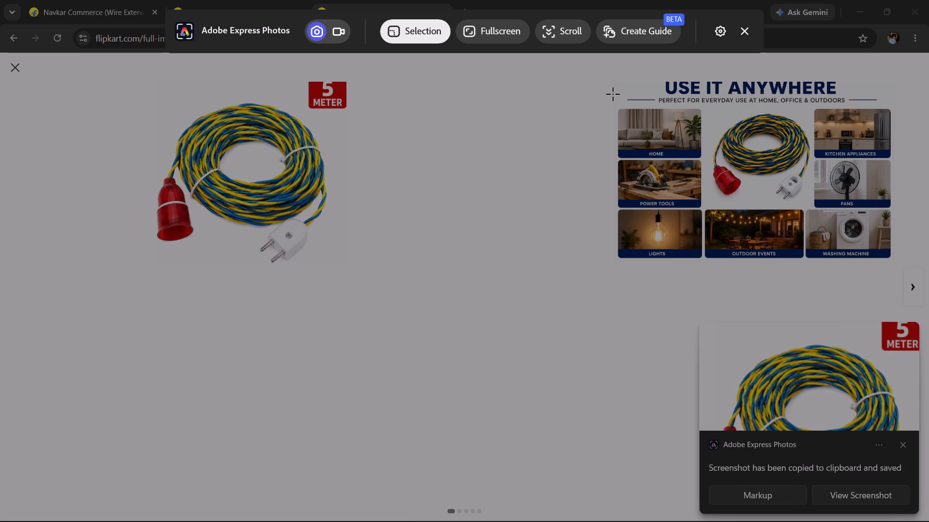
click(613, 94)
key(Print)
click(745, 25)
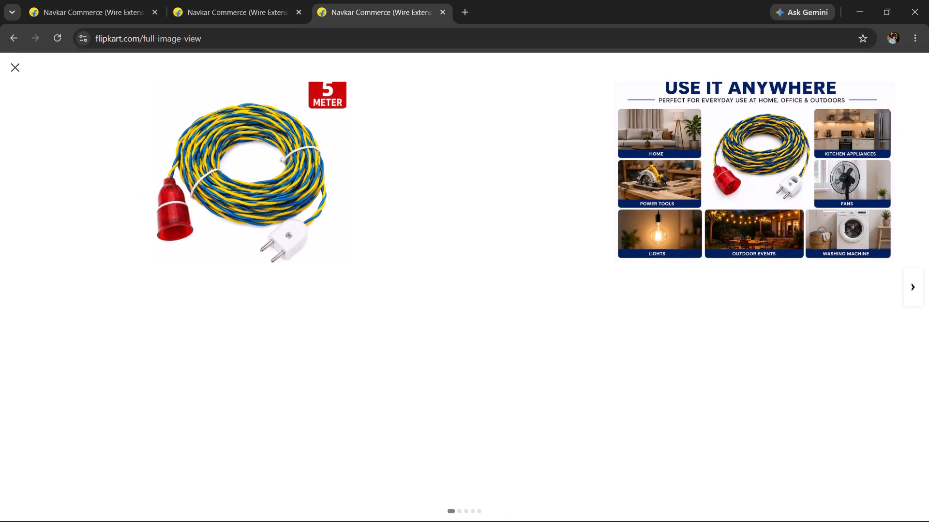
View the next gallery image and close the full-image view to return to the product page.
click(910, 275)
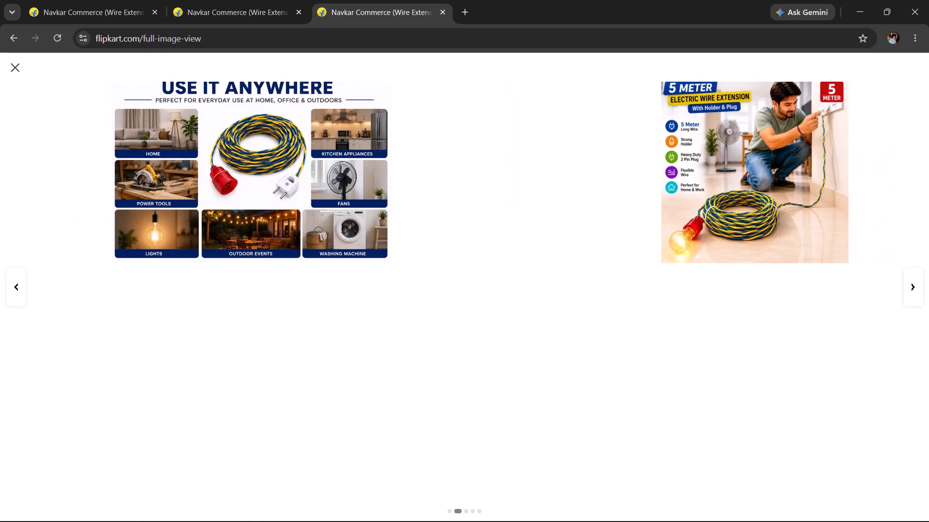
scroll(572, 333, right, 2)
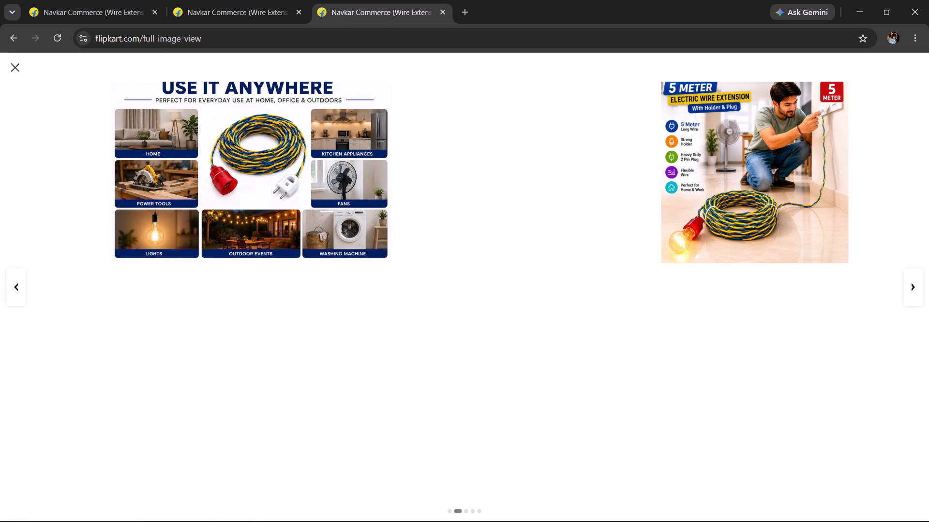
click(10, 58)
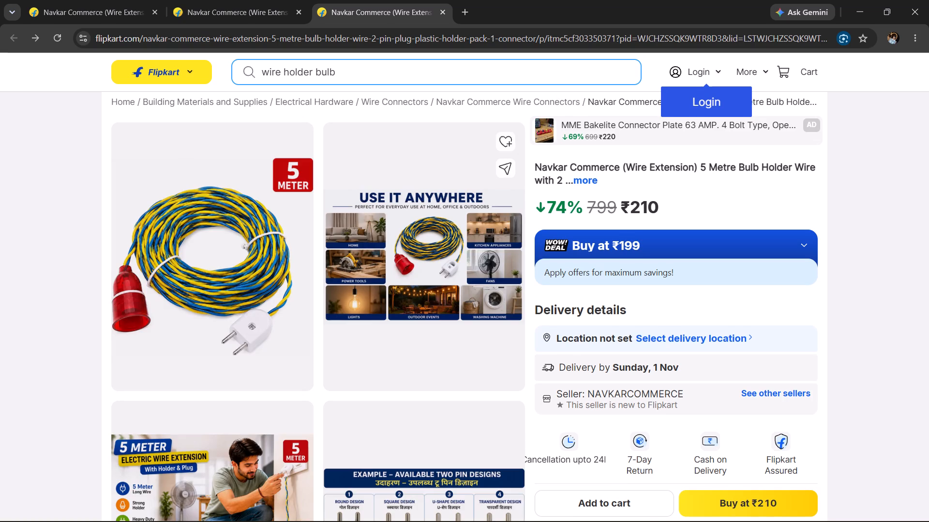
Examine the product page's gallery images, product highlights and similar products.
scroll(220, 279, down, 3)
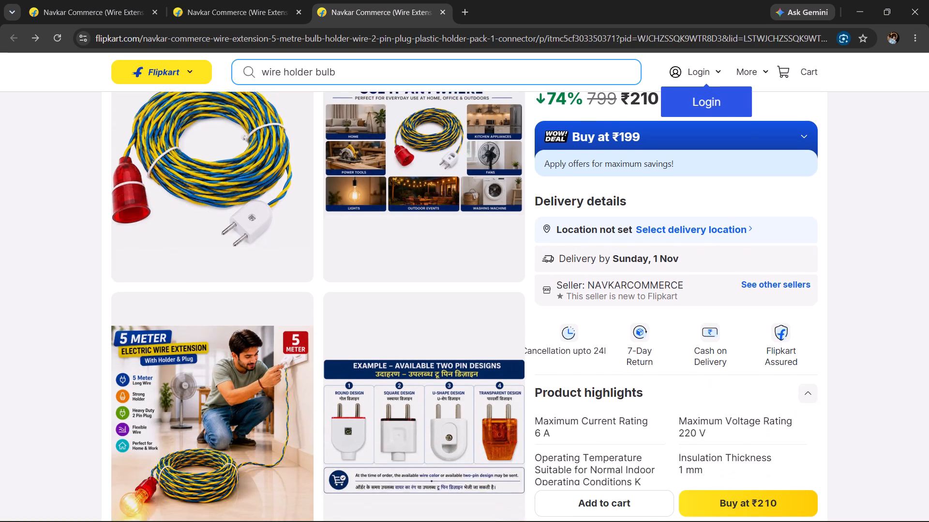
scroll(220, 279, down, 5)
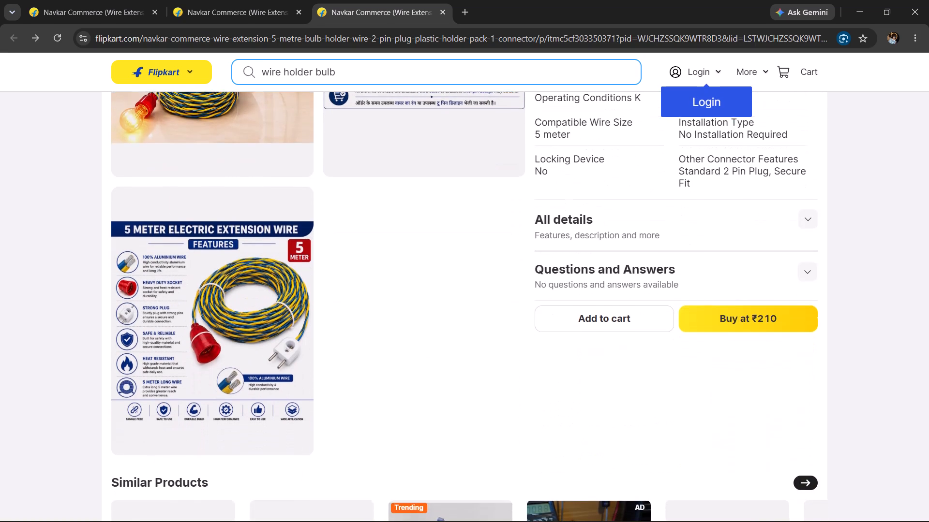
scroll(220, 279, down, 2)
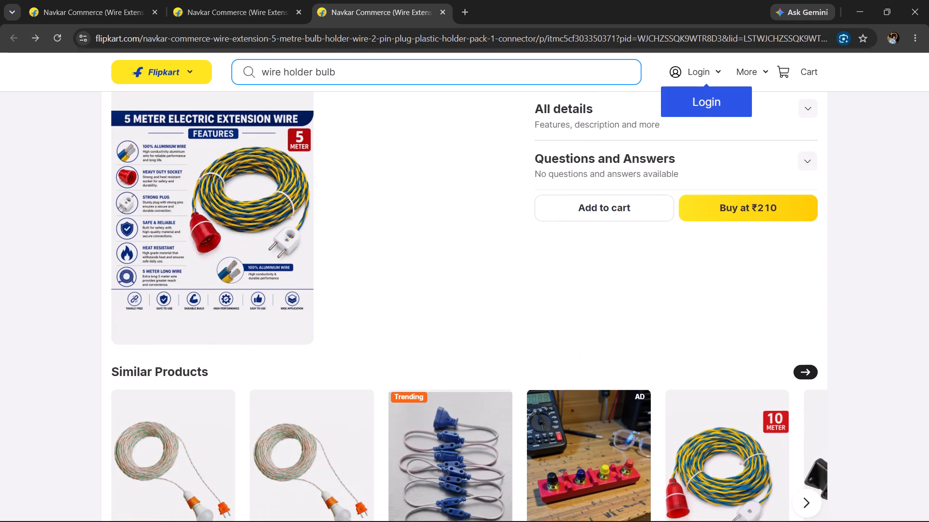
scroll(220, 279, down, 4)
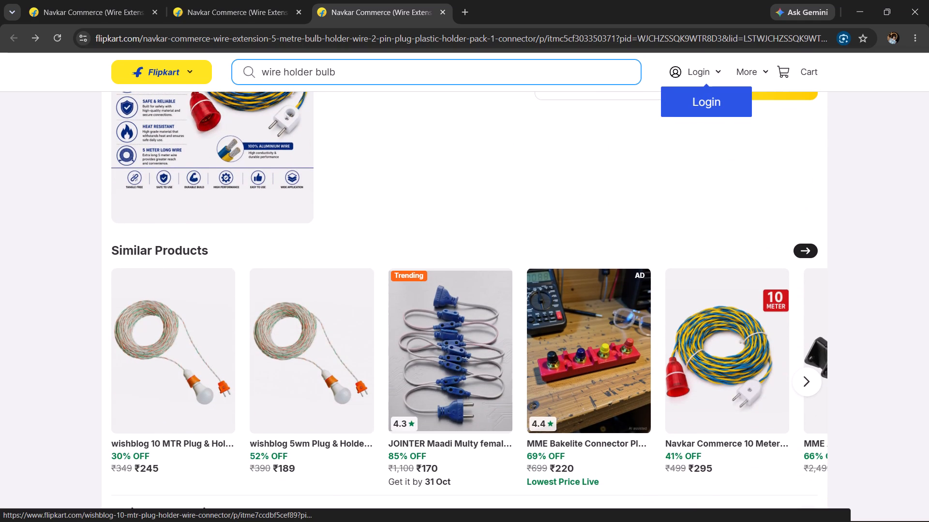
scroll(220, 279, down, 2)
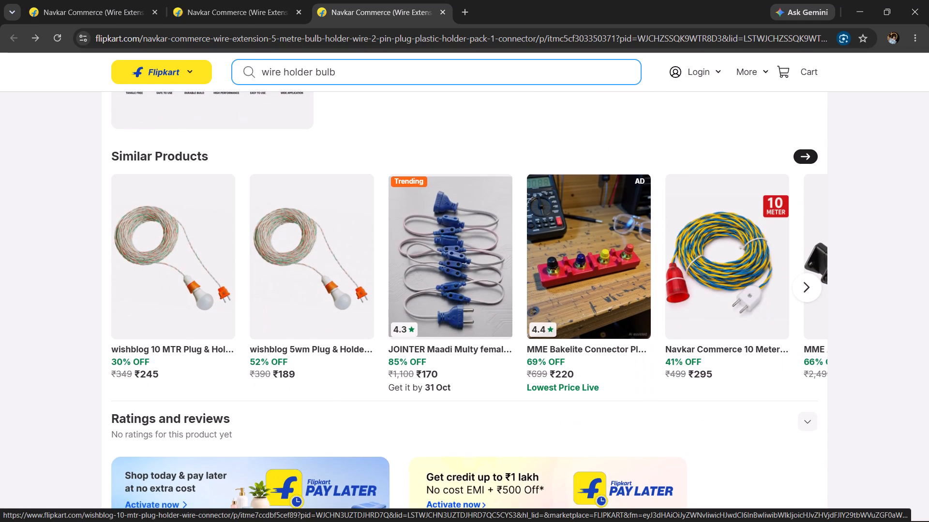
scroll(220, 279, down, 7)
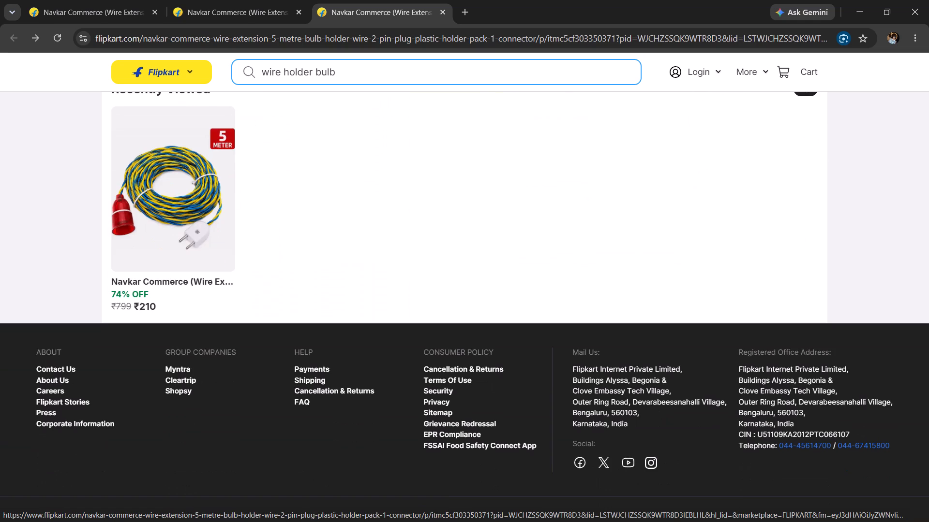
scroll(220, 279, up, 12)
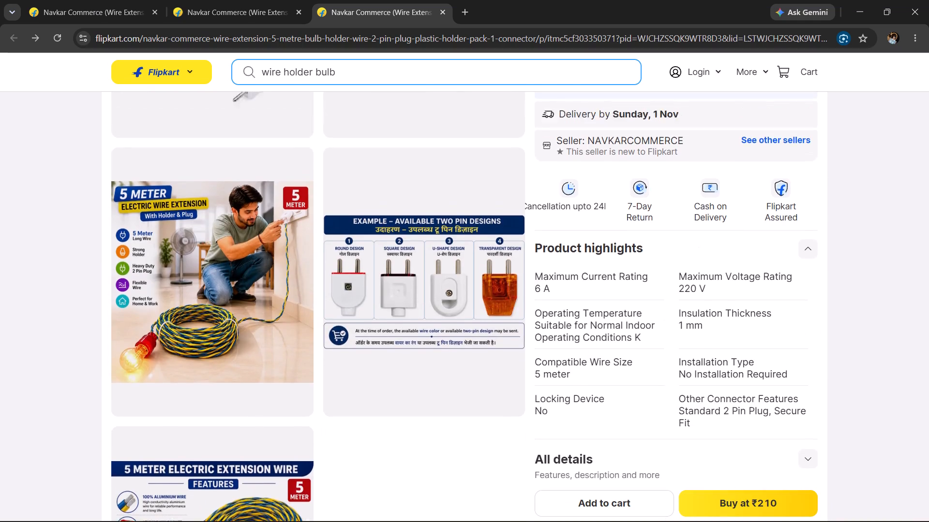
scroll(220, 279, up, 1)
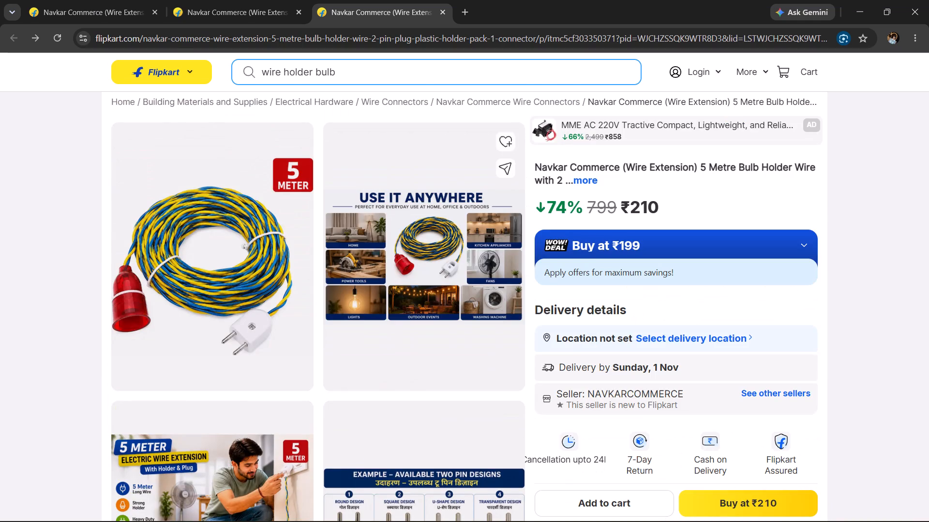
Reopen the main product photo in full-image view and advance to the "USE IT ANYWHERE" image.
click(220, 279)
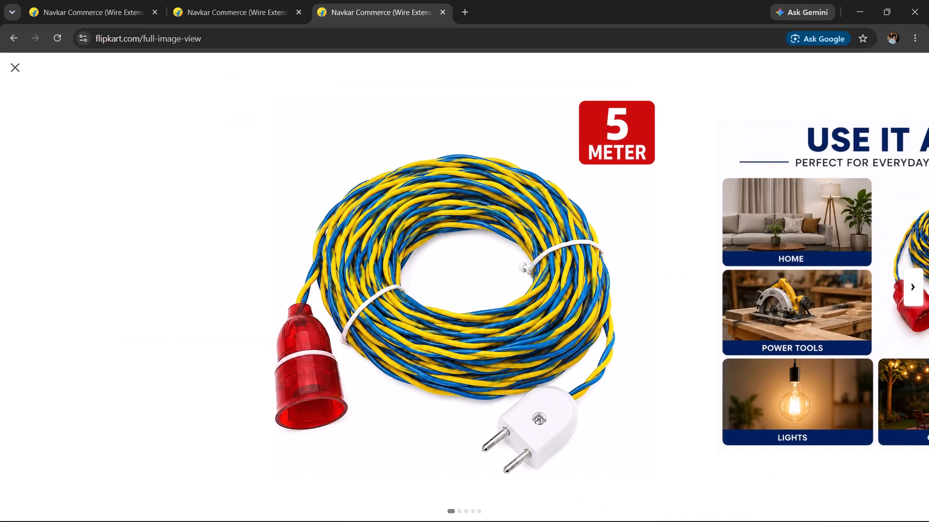
scroll(365, 305, left, 4)
key(Right)
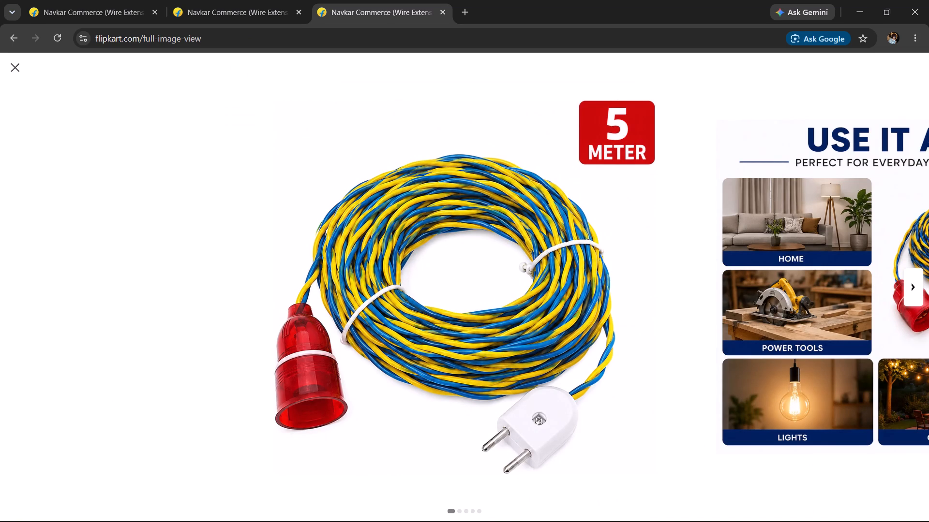
click(914, 300)
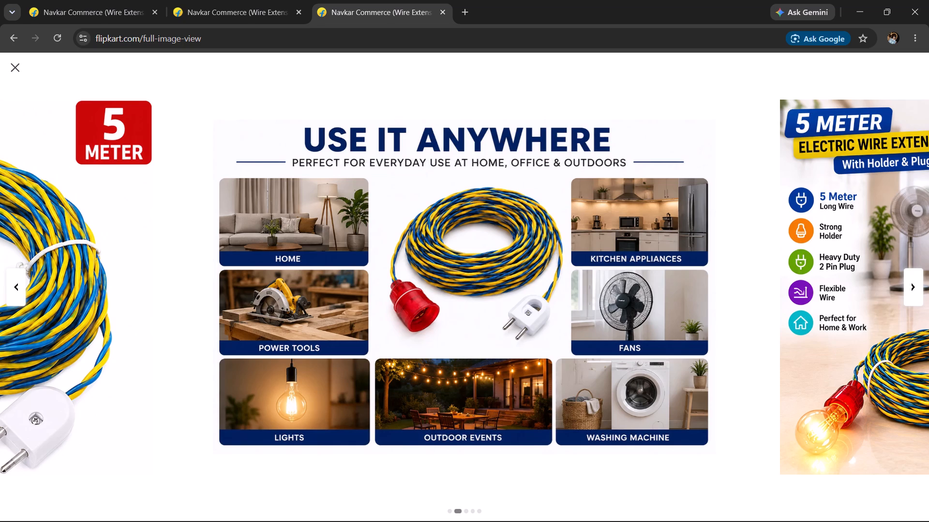
Capture a selection screenshot of the "USE IT ANYWHERE" image with Adobe Express Photos, framing the heading through the bottom row of pictures.
key(Print)
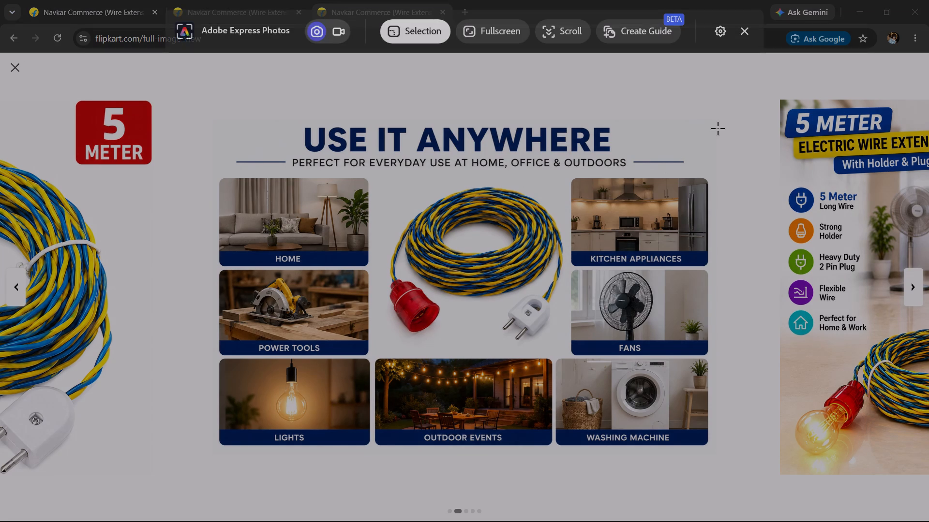
drag(719, 129, 315, 316)
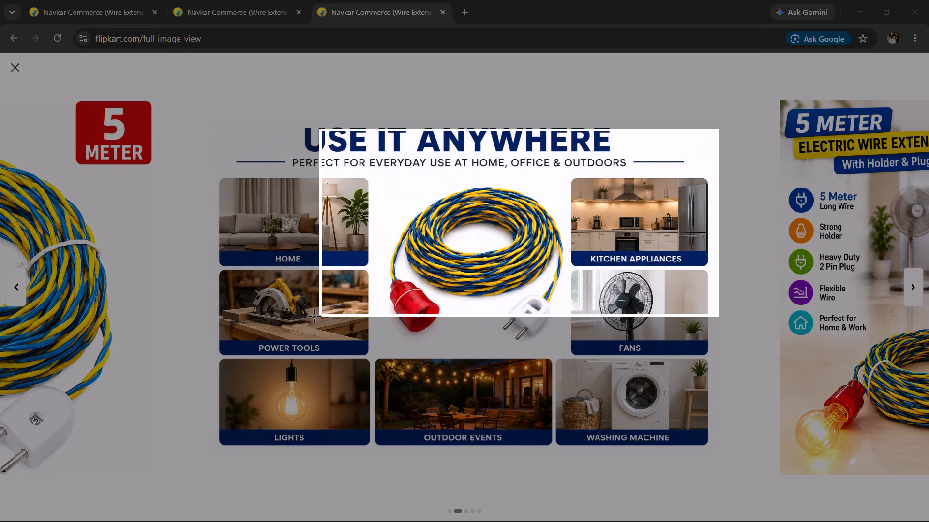
drag(315, 316, 205, 518)
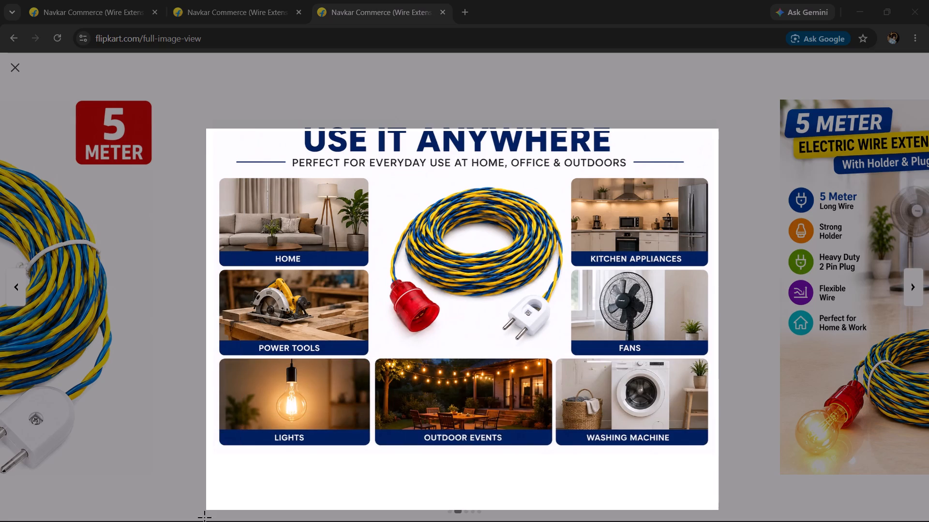
drag(205, 518, 211, 456)
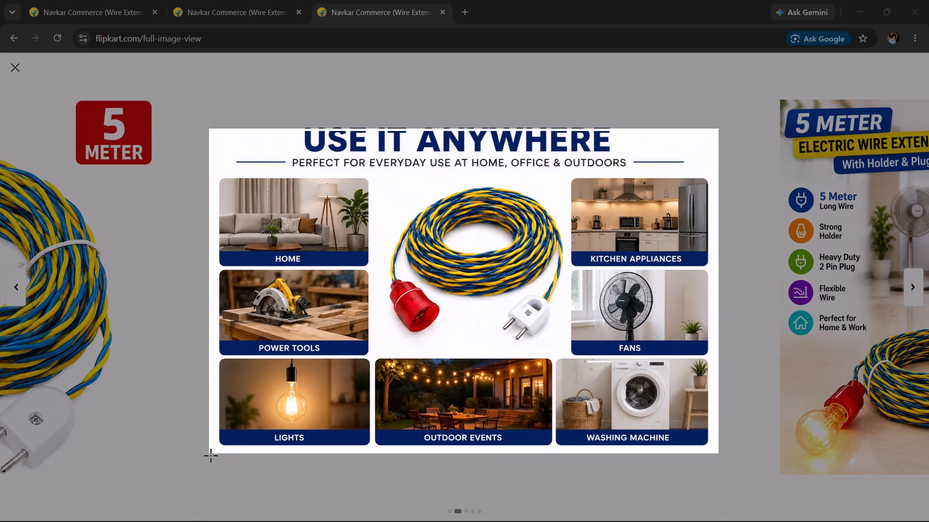
drag(211, 456, 211, 450)
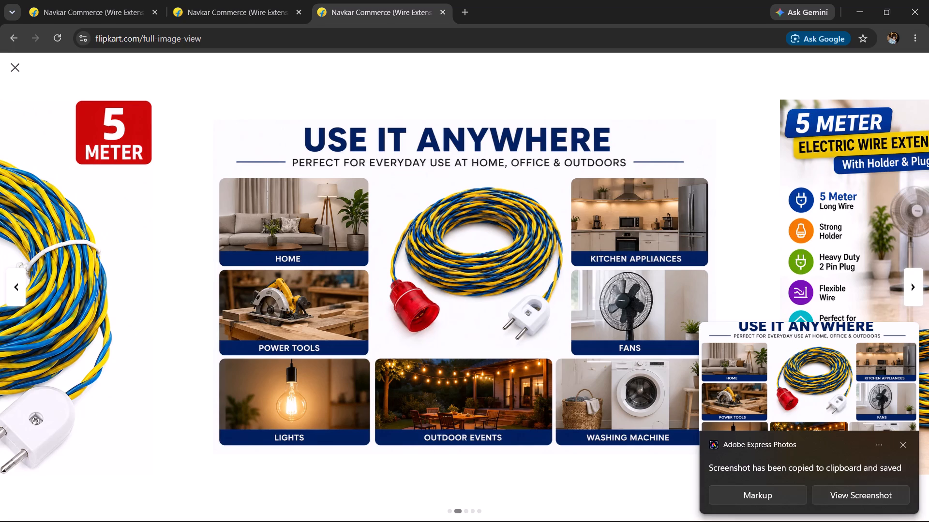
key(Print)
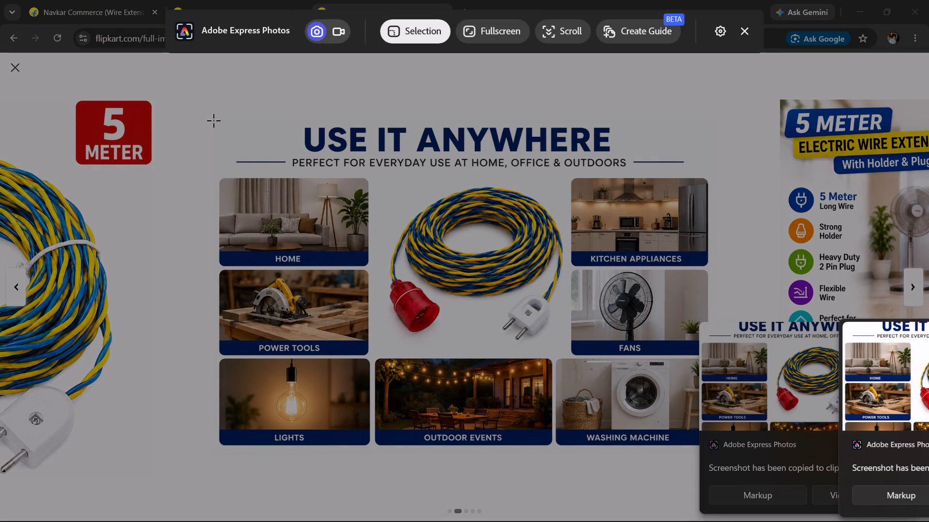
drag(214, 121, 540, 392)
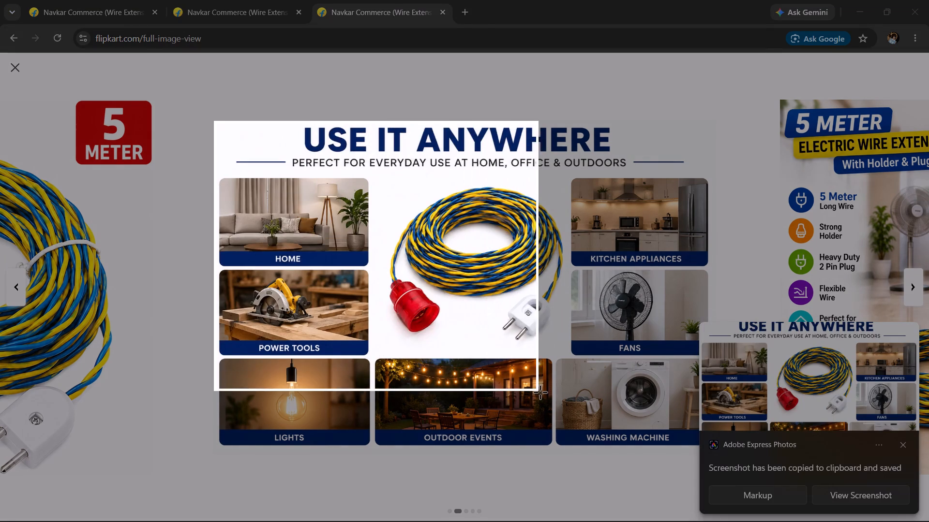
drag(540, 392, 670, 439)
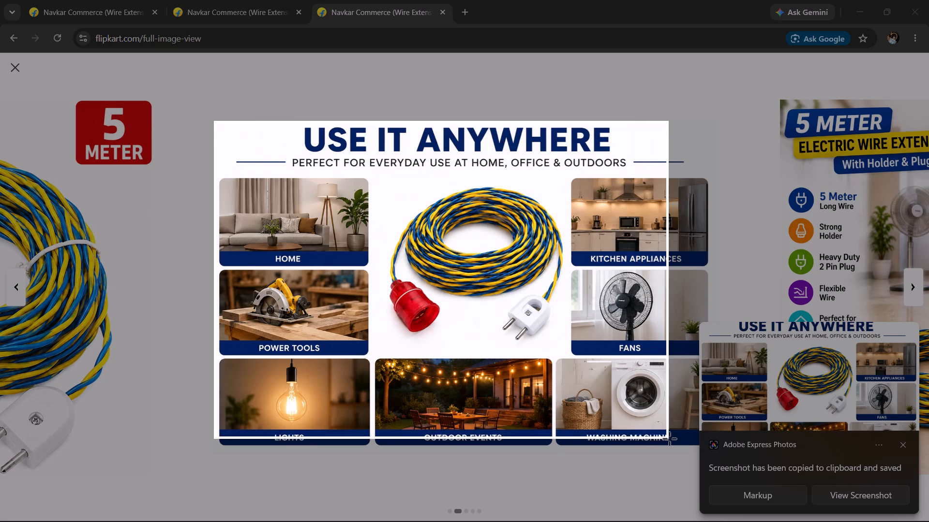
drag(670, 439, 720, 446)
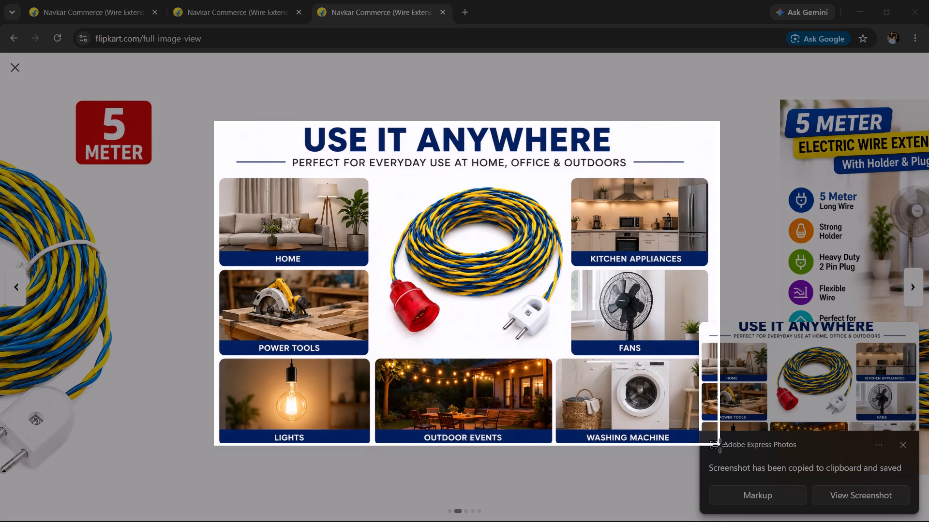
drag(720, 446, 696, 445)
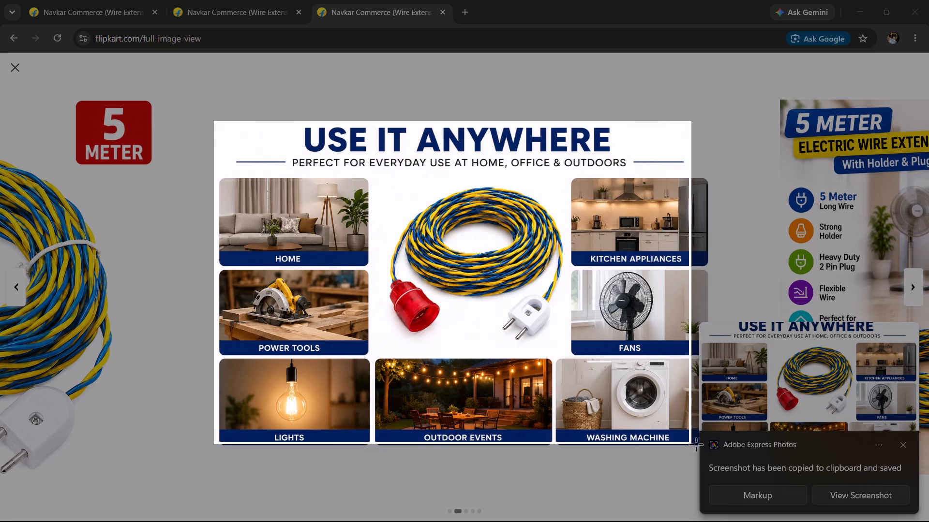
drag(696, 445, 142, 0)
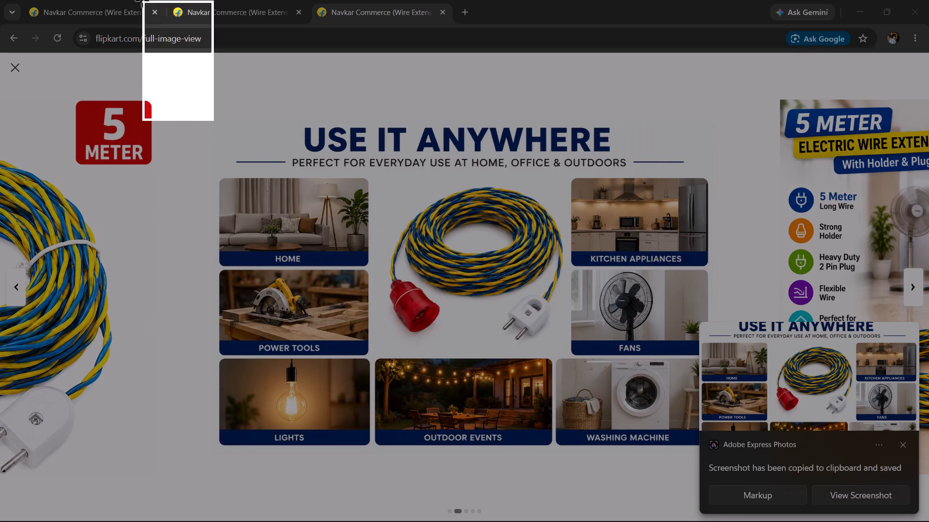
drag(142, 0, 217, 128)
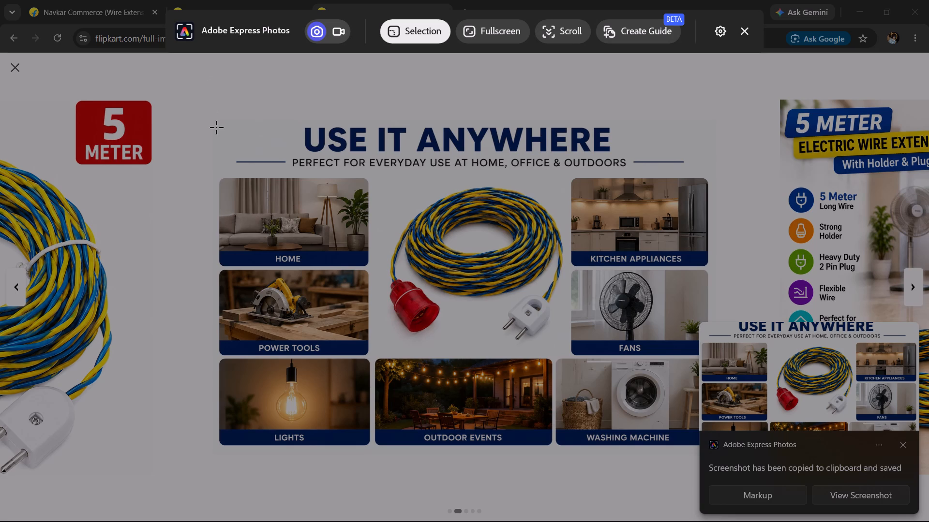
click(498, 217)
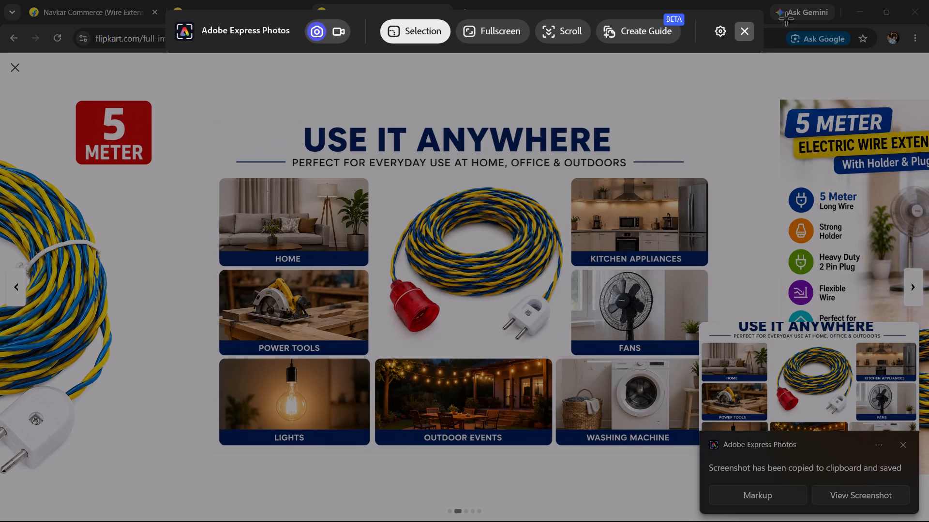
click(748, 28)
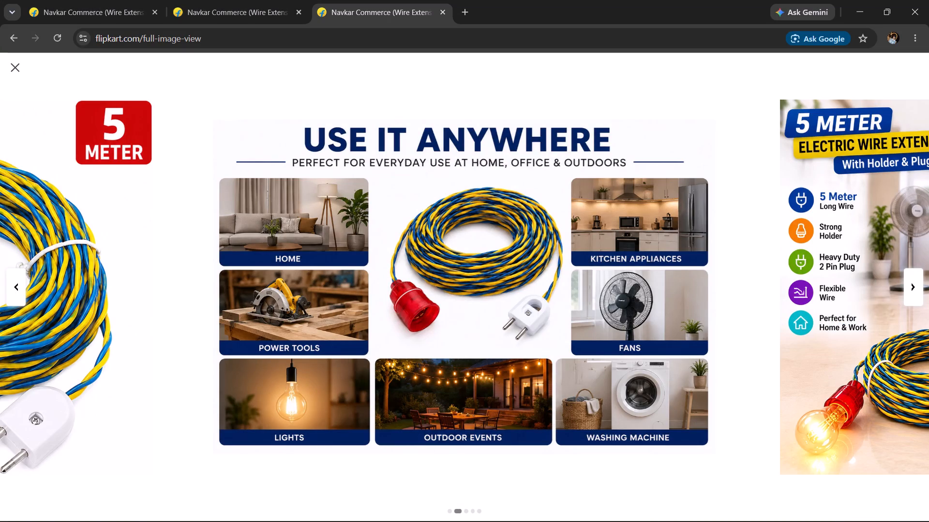
Capture another selection screenshot of the "USE IT ANYWHERE" image with Adobe Express Photos, framing from above the heading to just below the bottom pictures.
key(Print)
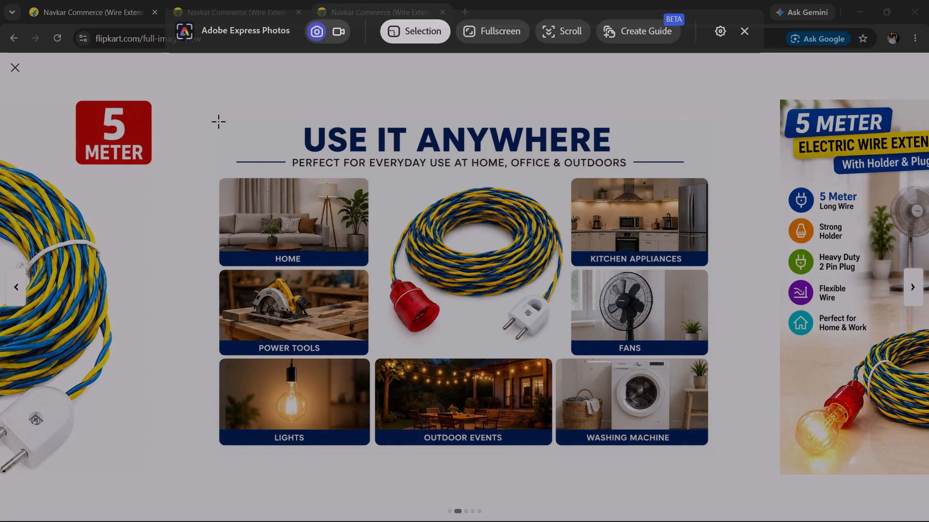
drag(219, 122, 668, 304)
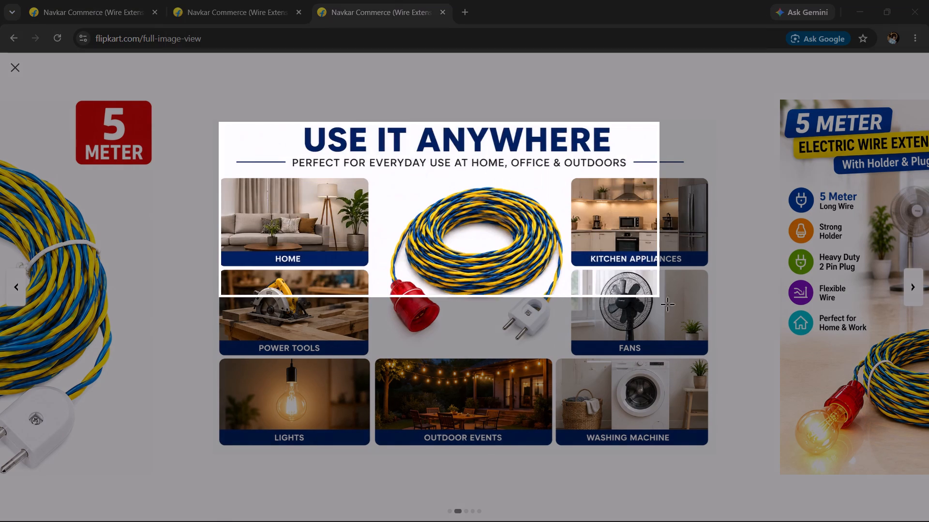
drag(668, 304, 705, 443)
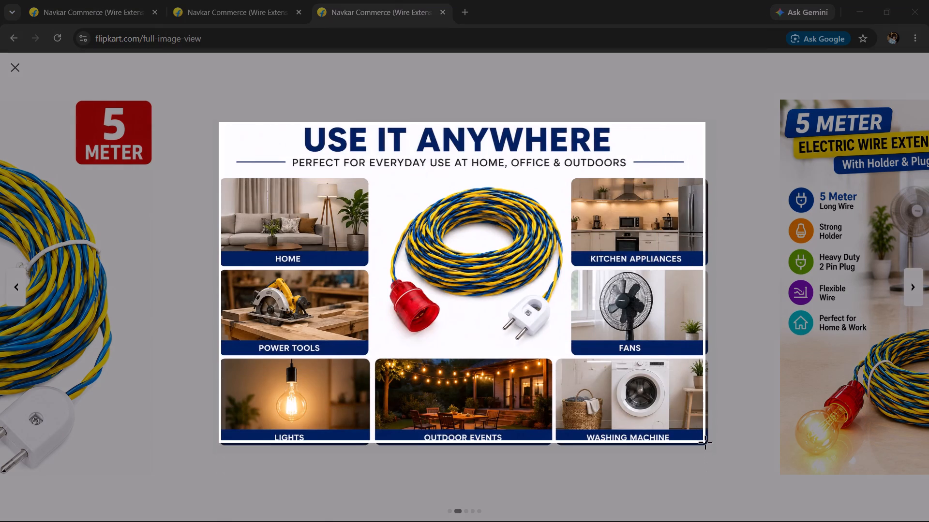
drag(705, 443, 714, 459)
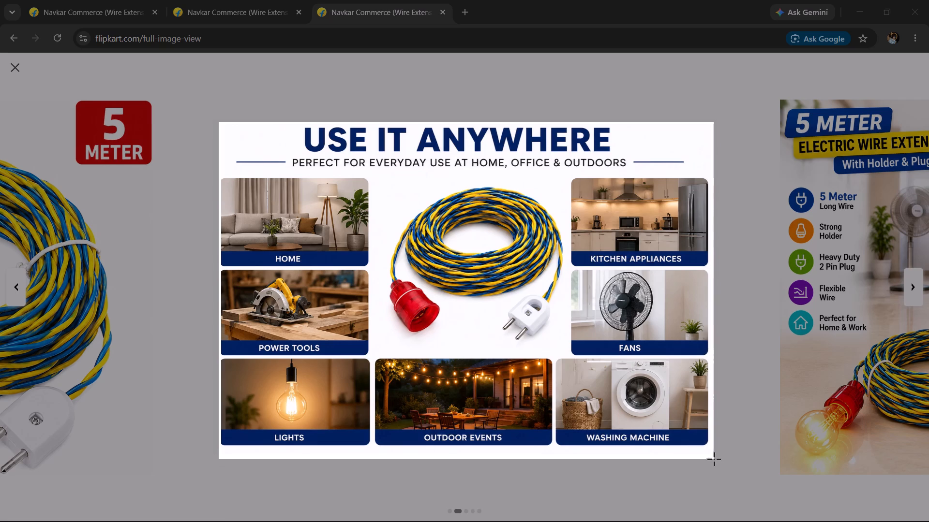
drag(714, 459, 709, 451)
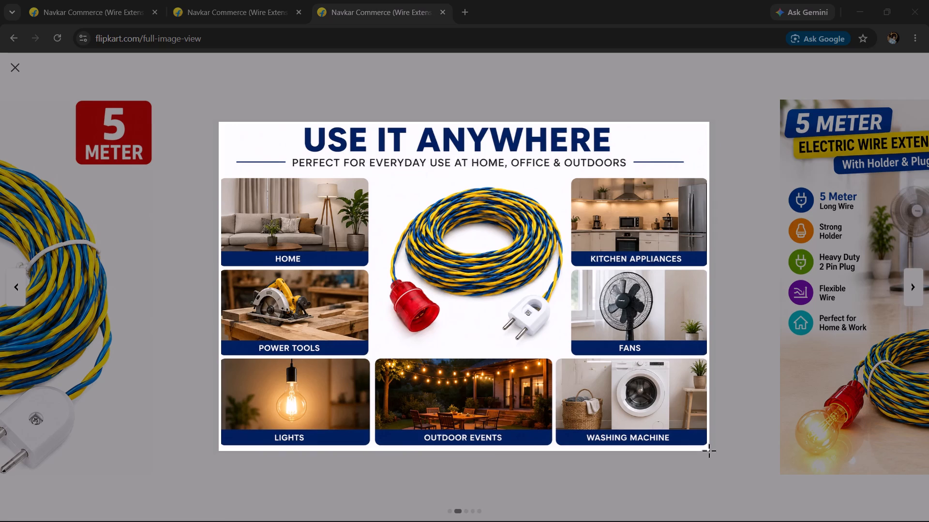
drag(709, 451, 709, 449)
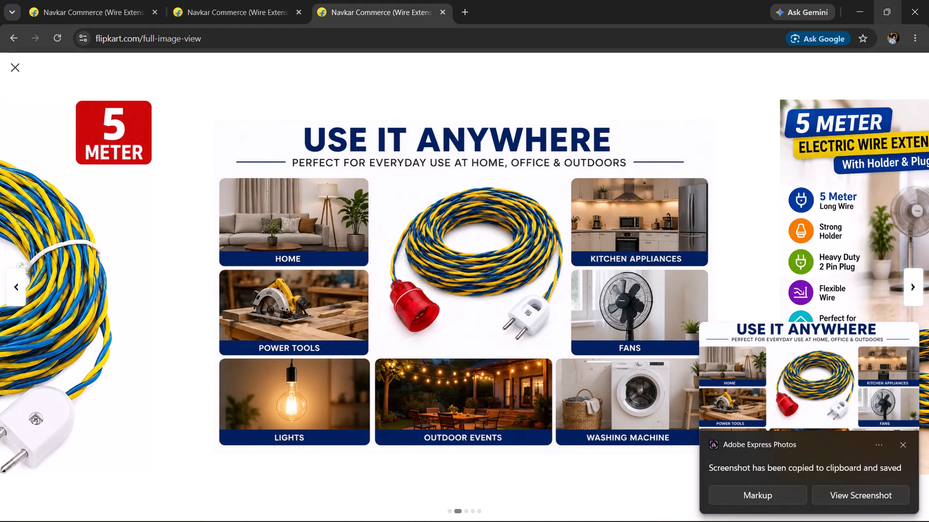
Return to the Flipkart app by minimizing the browser and examine more products in the "wire holder bulb" results.
click(855, 11)
scroll(635, 389, down, 2)
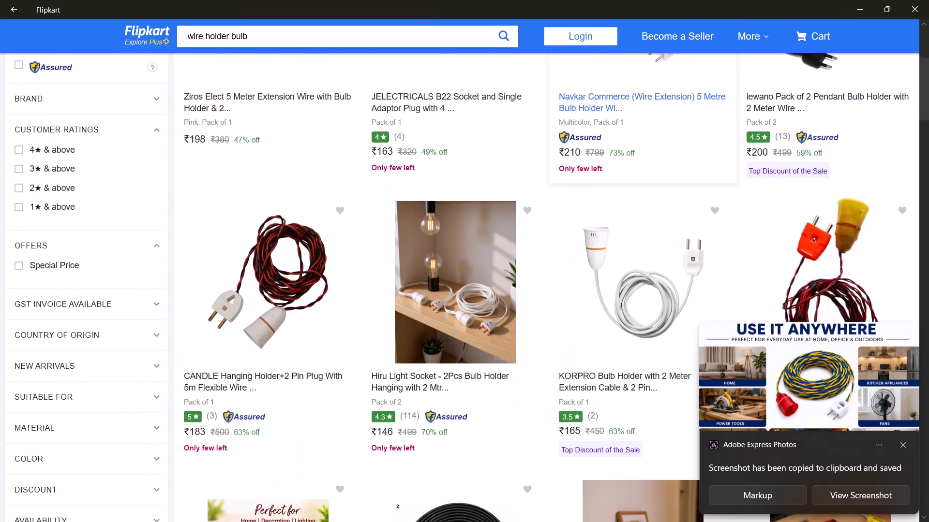
scroll(635, 389, down, 3)
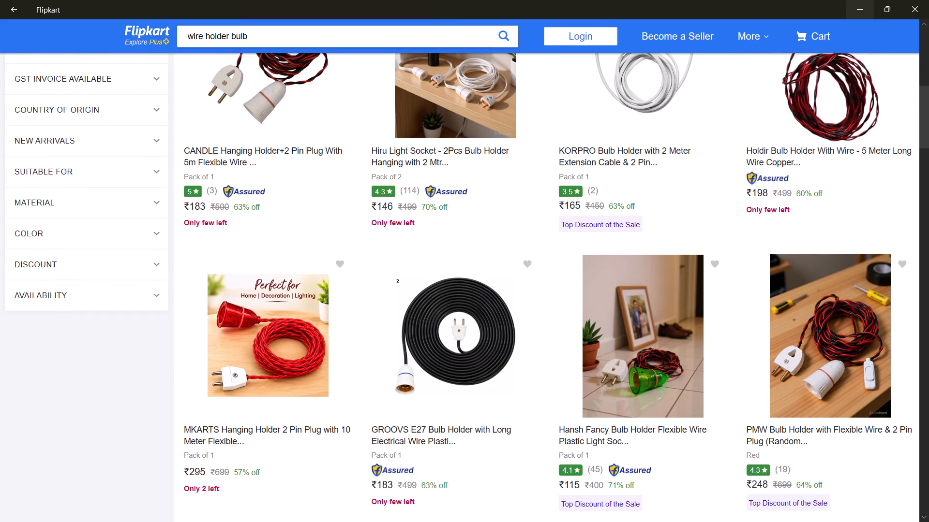
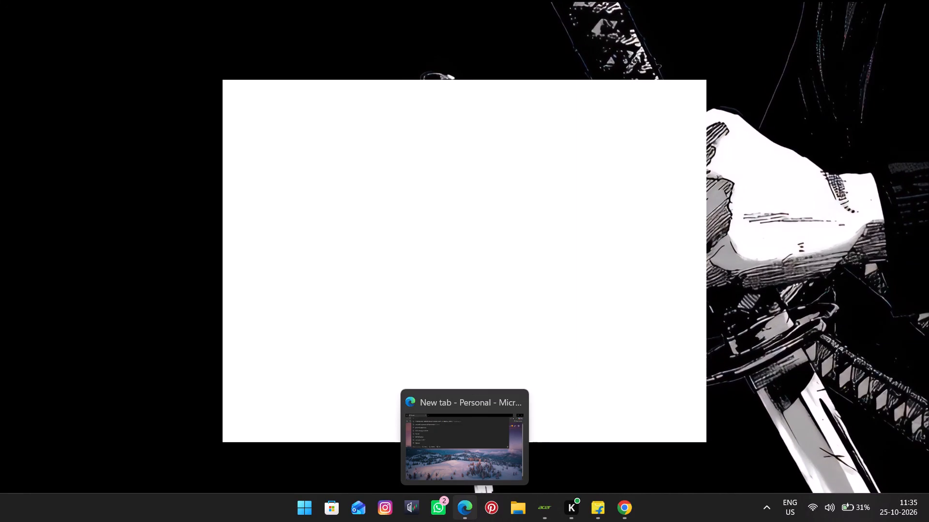
Switch to the Meesho supplier app, maximize its window and show the top of the home page.
click(304, 507)
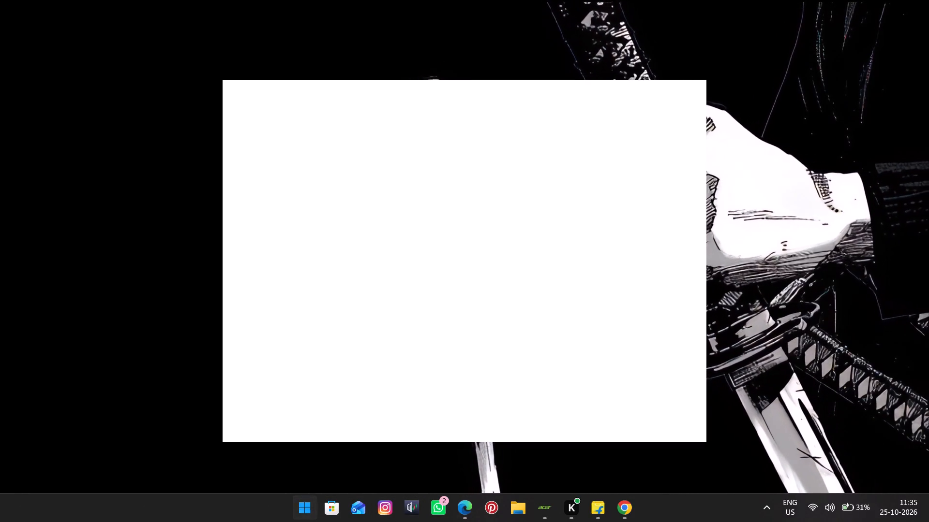
scroll(408, 250, down, 6)
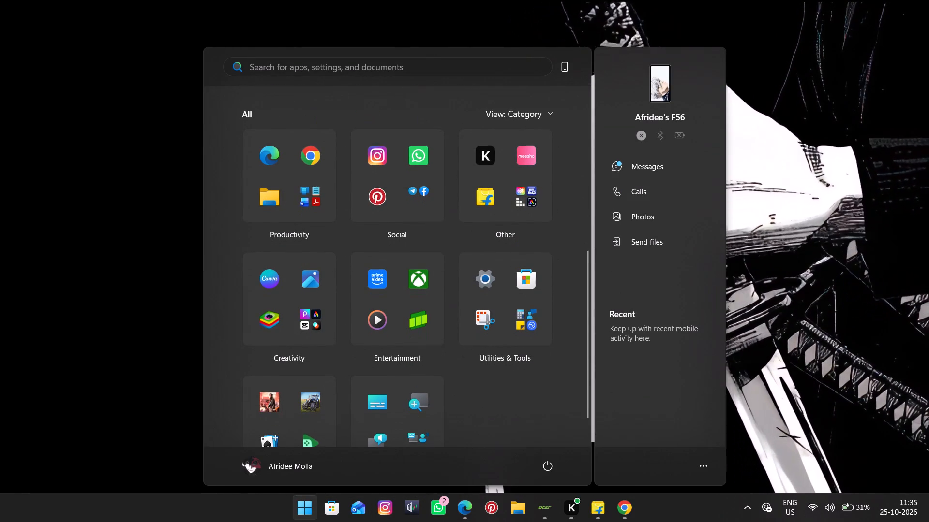
click(522, 164)
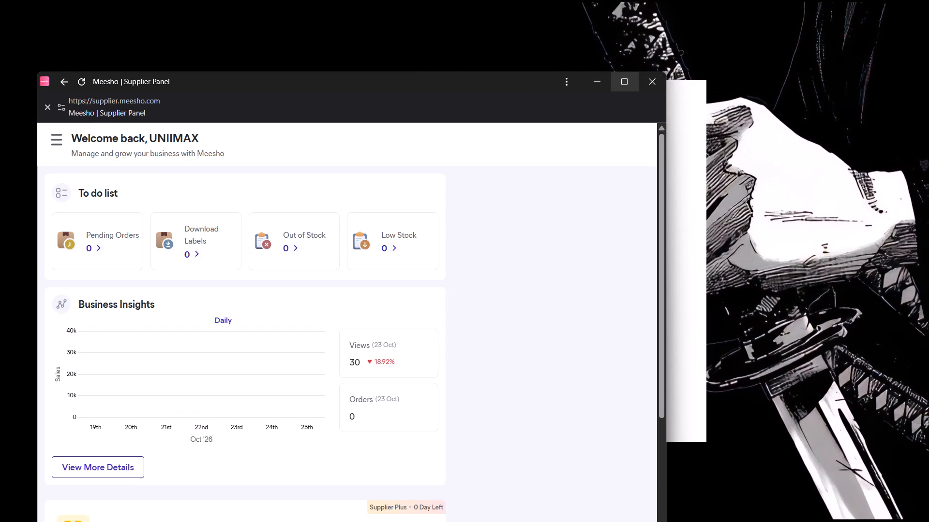
click(615, 81)
scroll(355, 253, up, 1)
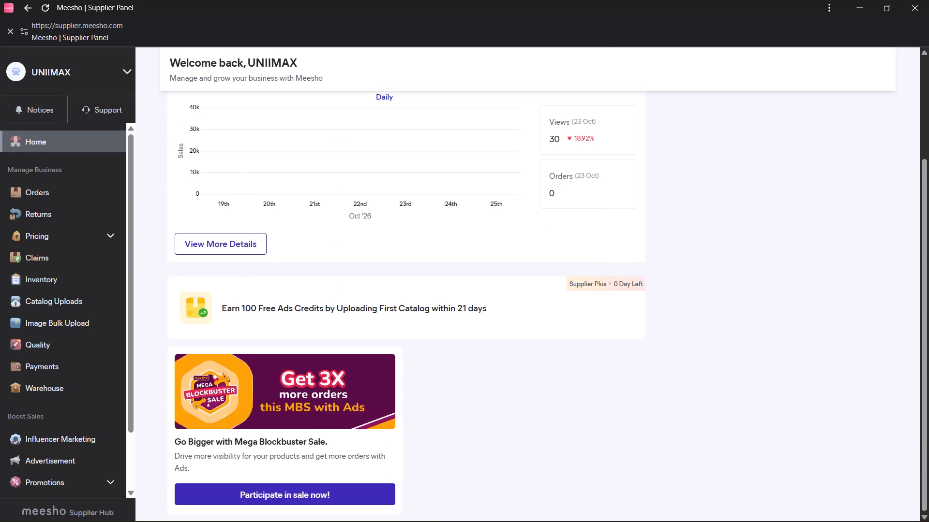
scroll(355, 253, up, 1)
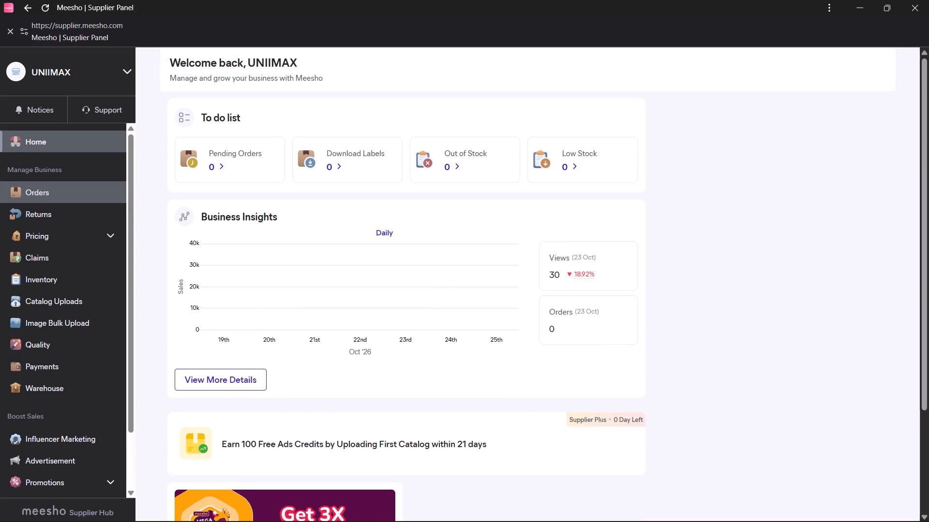
Review the returns overview and the pending, cancelled, shipped and ready-to-ship orders, ending back on the home page.
click(51, 192)
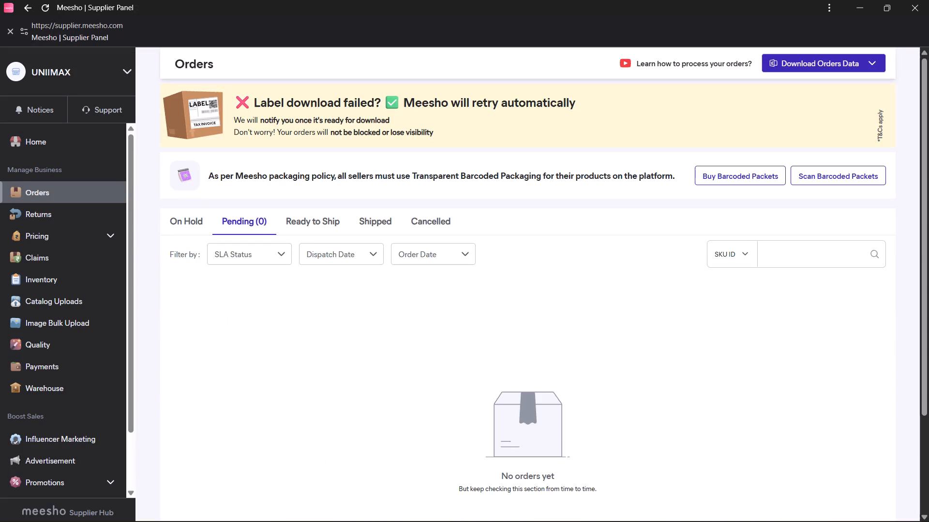
click(69, 150)
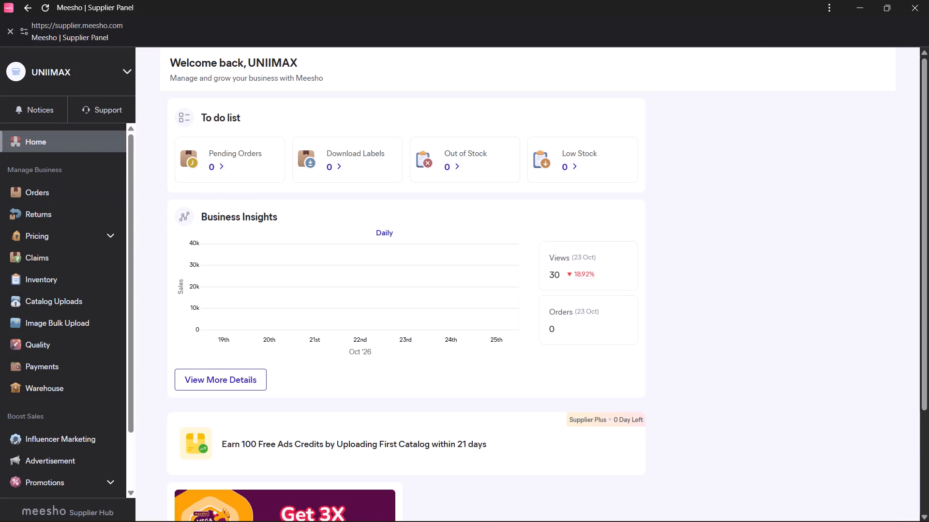
click(51, 203)
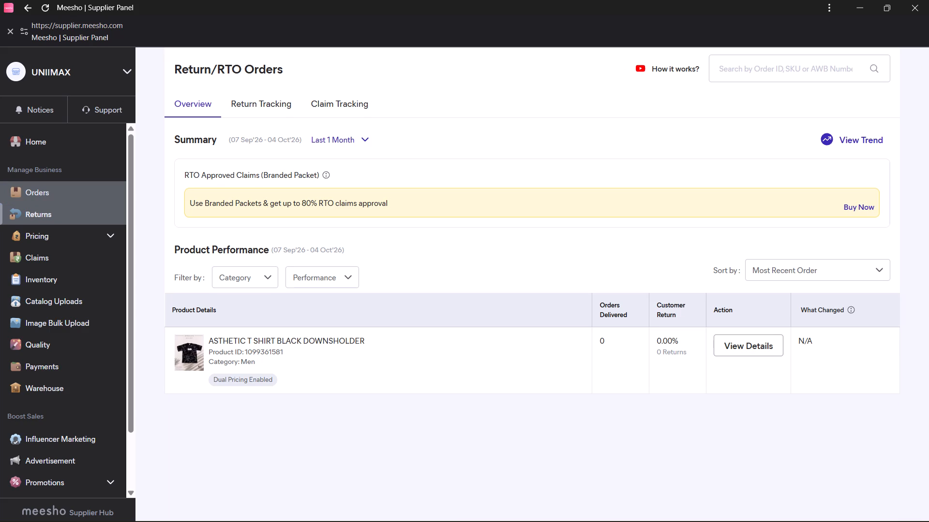
click(39, 188)
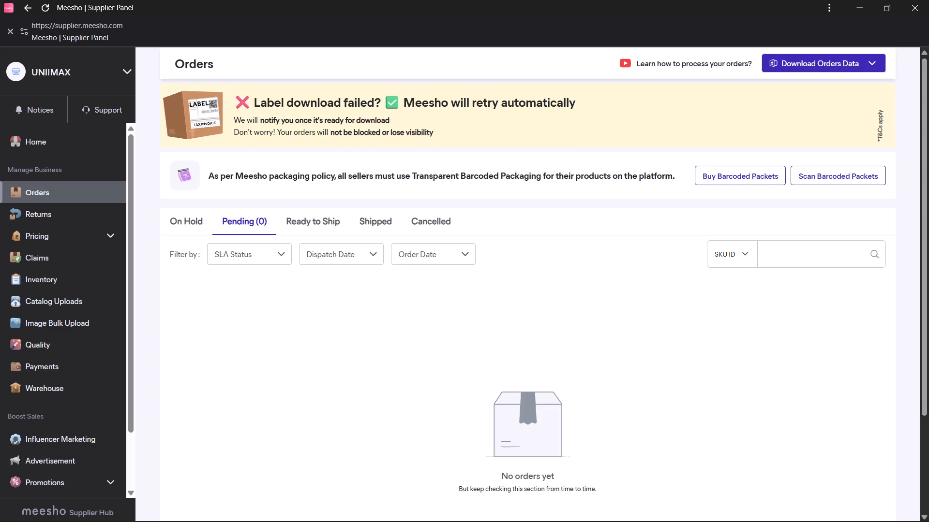
click(433, 224)
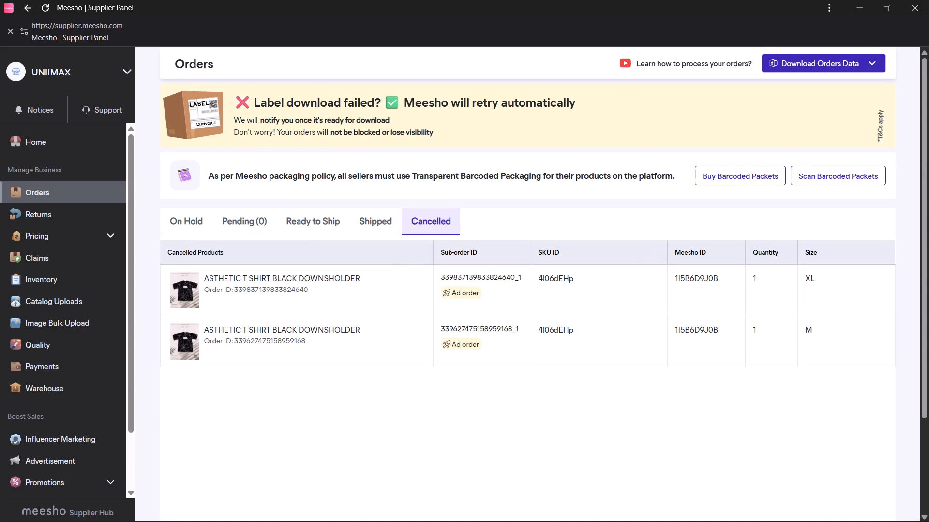
click(391, 227)
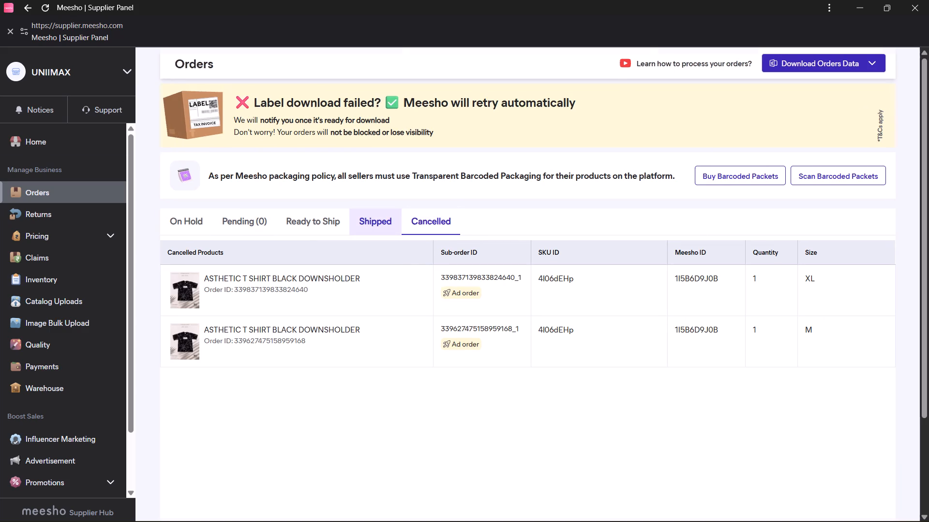
click(308, 218)
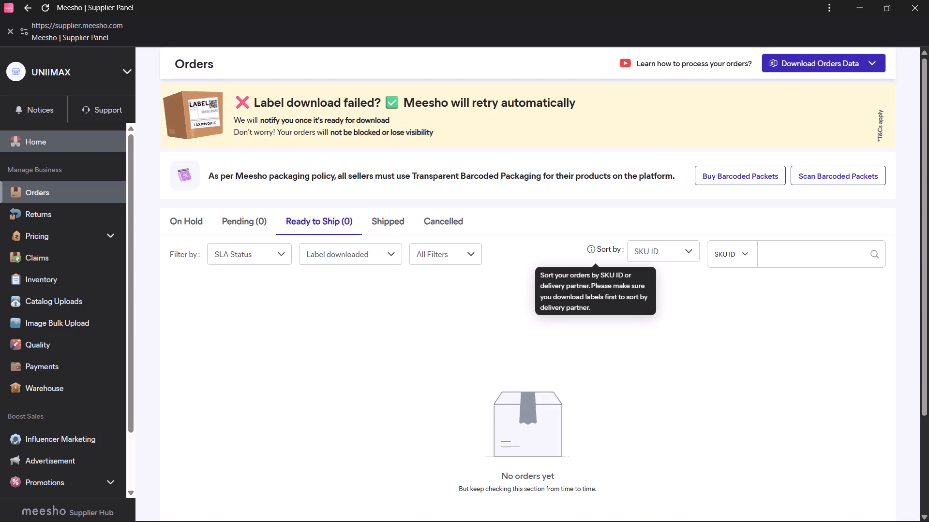
click(17, 139)
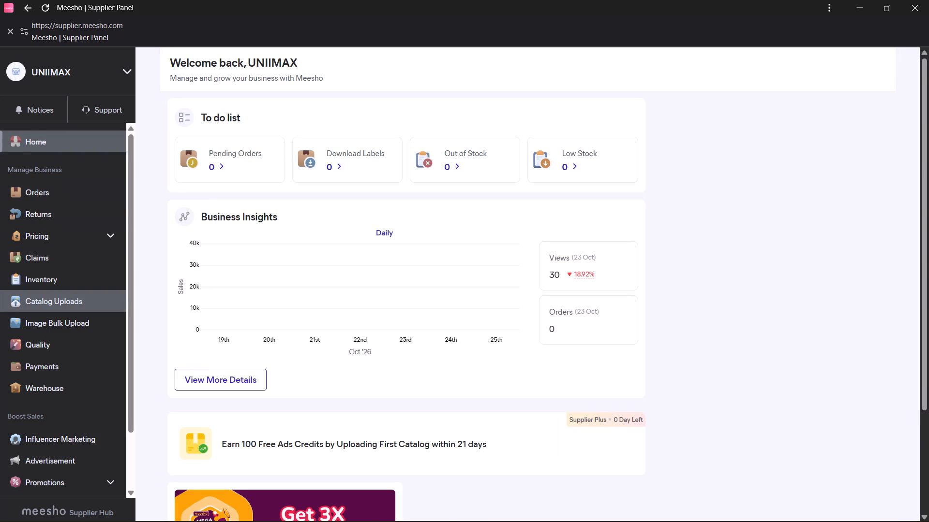
Start a new bulk catalog upload from the catalog uploads page.
click(87, 310)
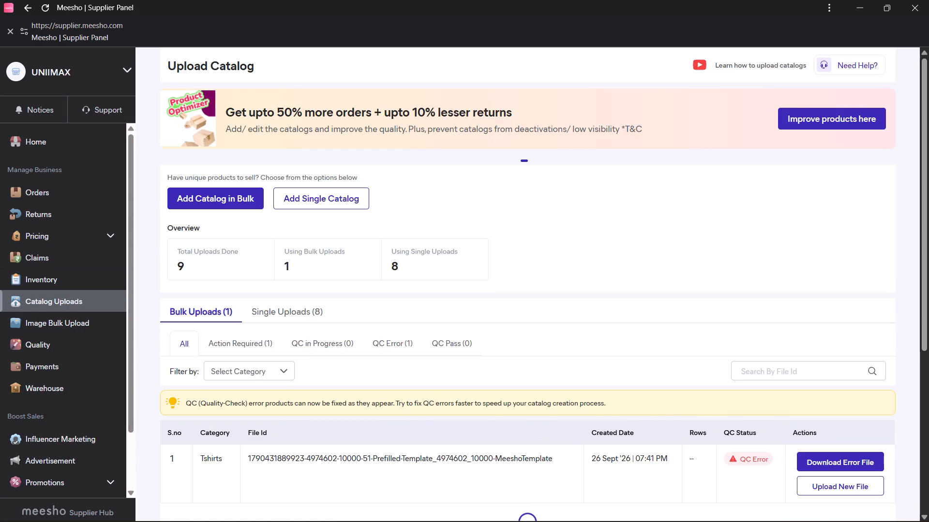
click(212, 201)
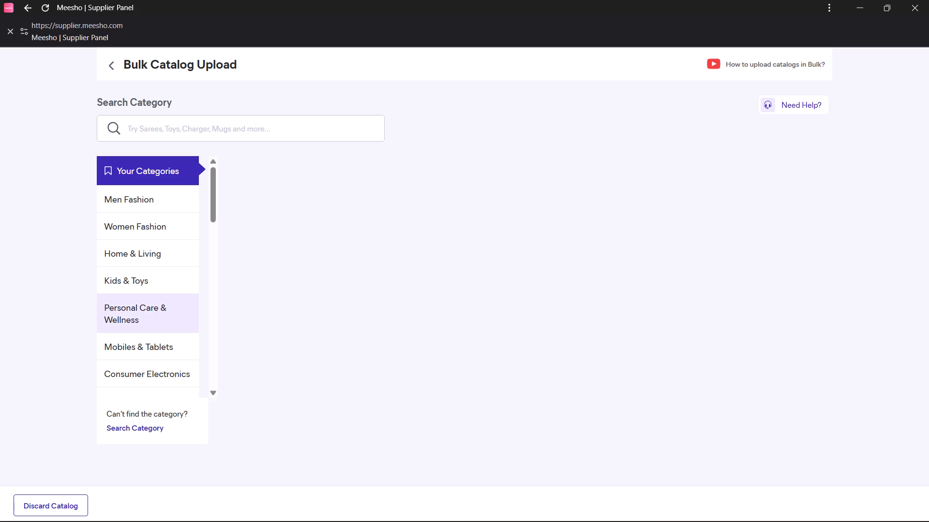
Browse the product categories down to Consumer Electronics > Electronics > Electronic Lightings.
scroll(172, 302, down, 1)
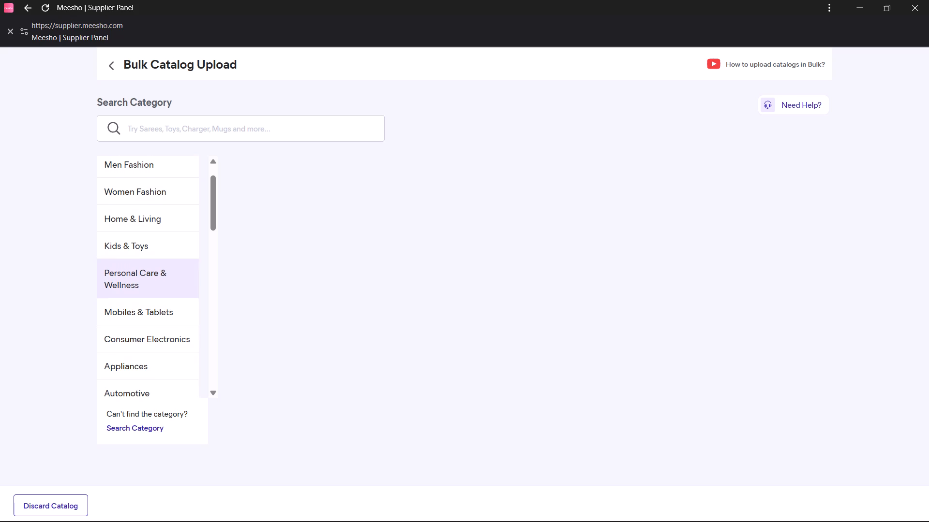
scroll(172, 302, down, 1)
click(168, 336)
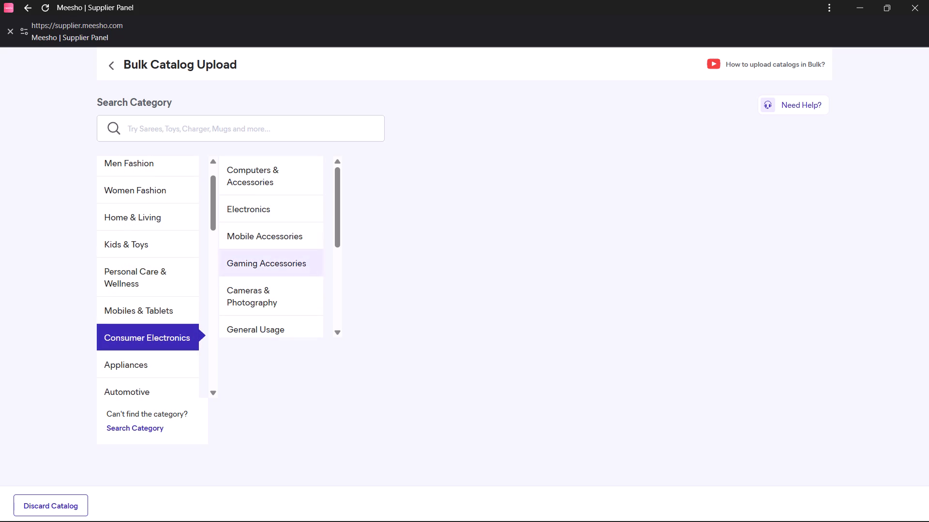
click(276, 203)
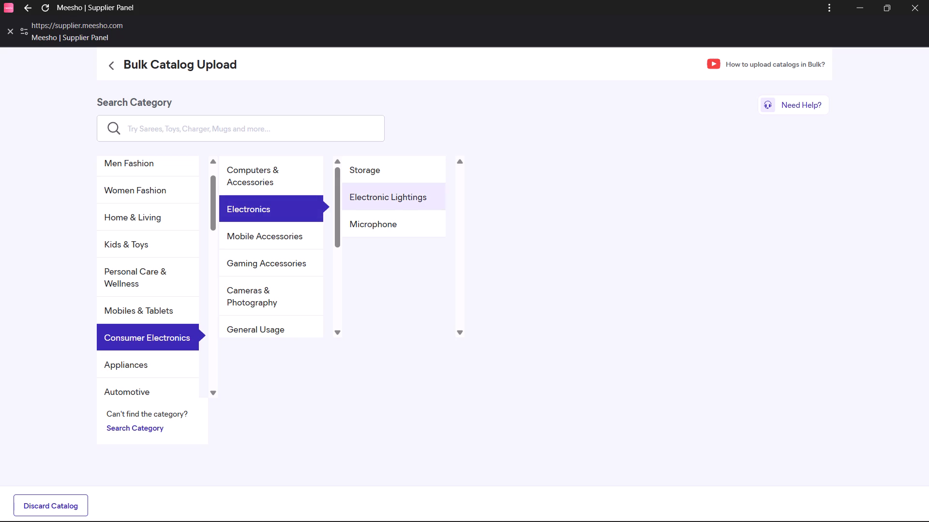
click(407, 200)
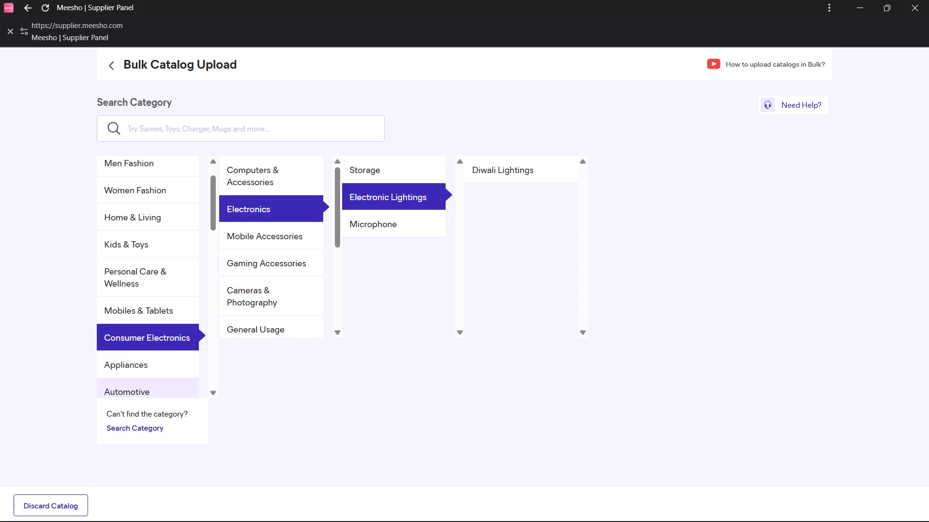
Examine the subcategories of Appliances, Automotive and Home Utility for a fitting product category.
drag(137, 329, 137, 339)
drag(137, 339, 151, 361)
click(151, 361)
click(158, 396)
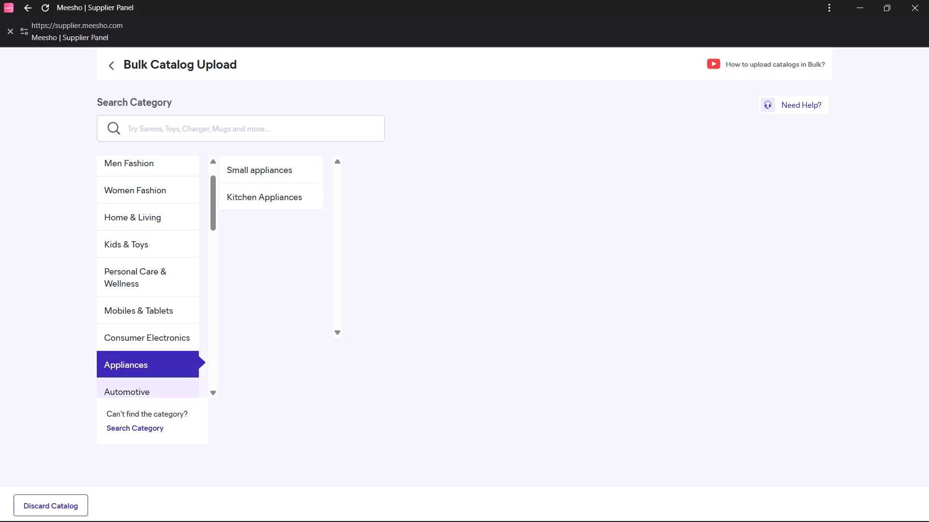
scroll(178, 354, down, 2)
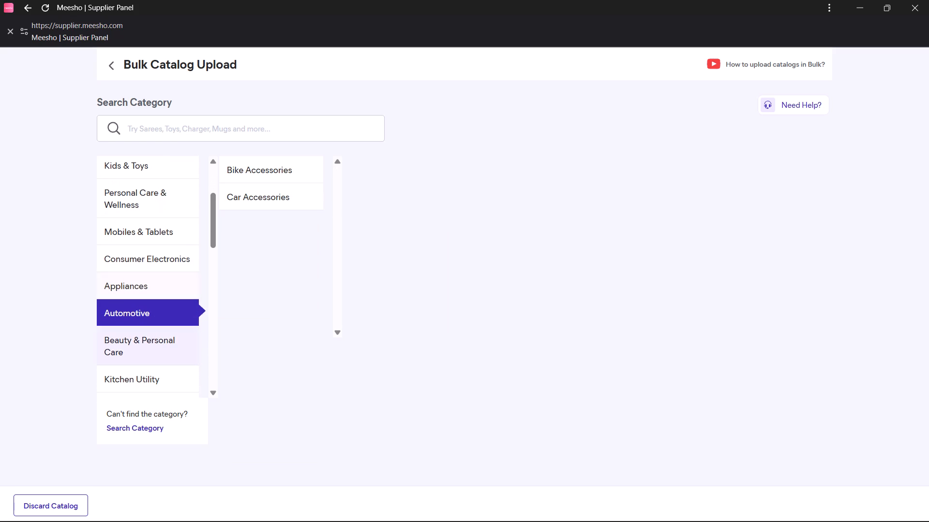
scroll(178, 354, down, 3)
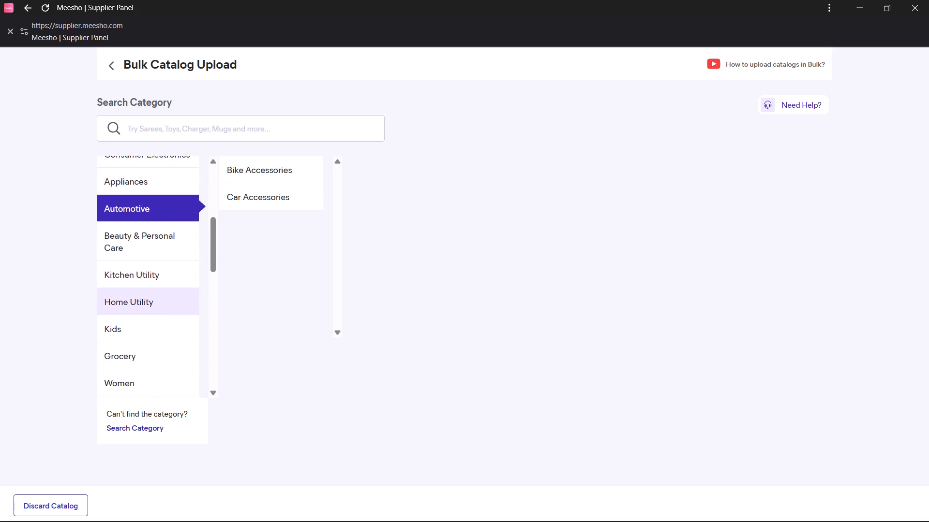
scroll(178, 354, down, 1)
click(162, 246)
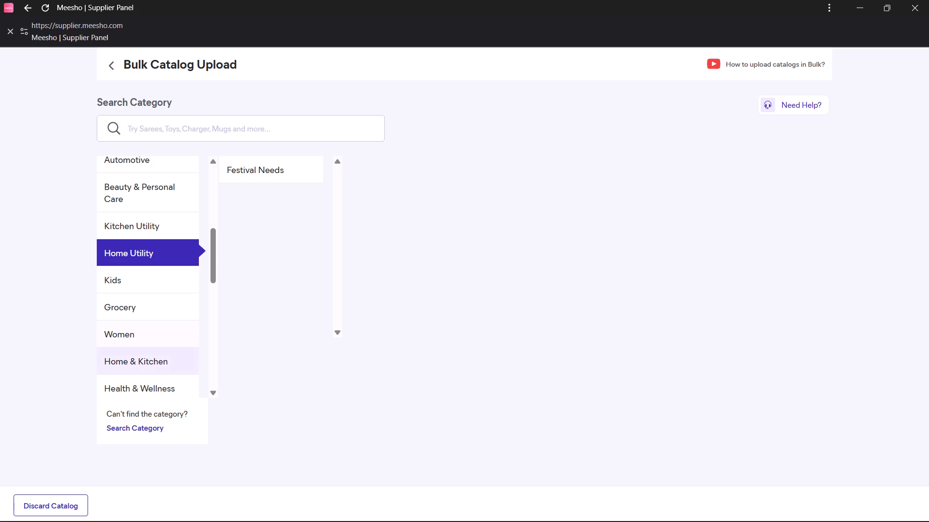
Examine the subcategories of Automotive Accessories and of Industrial & Scientific Products for a fitting product category.
scroll(154, 352, down, 2)
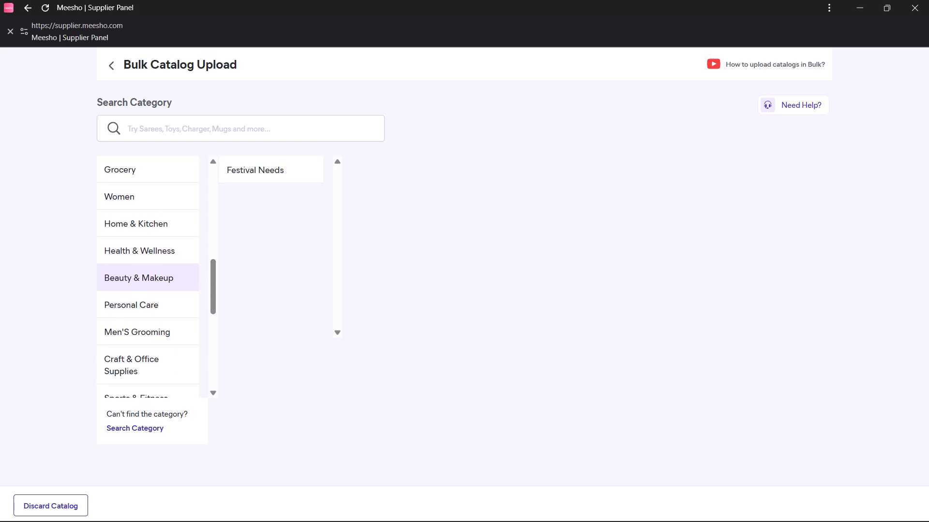
scroll(154, 352, down, 2)
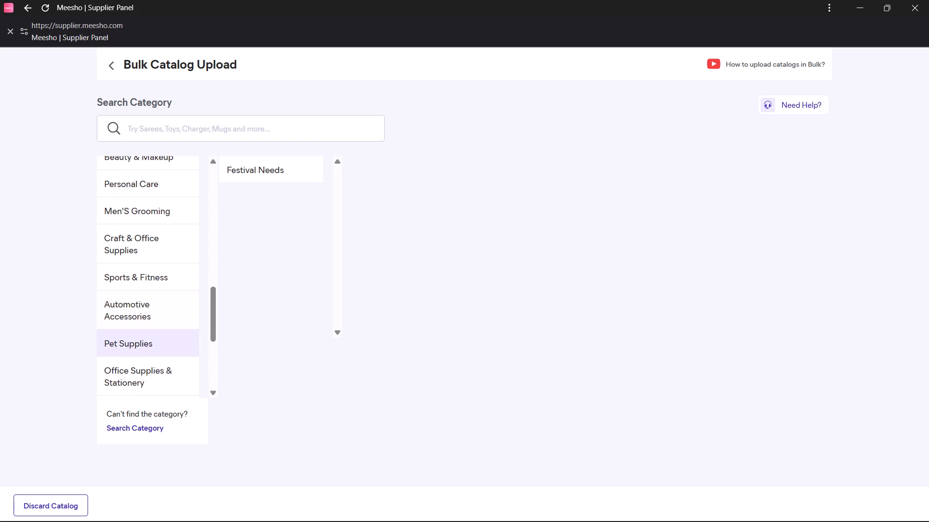
click(156, 300)
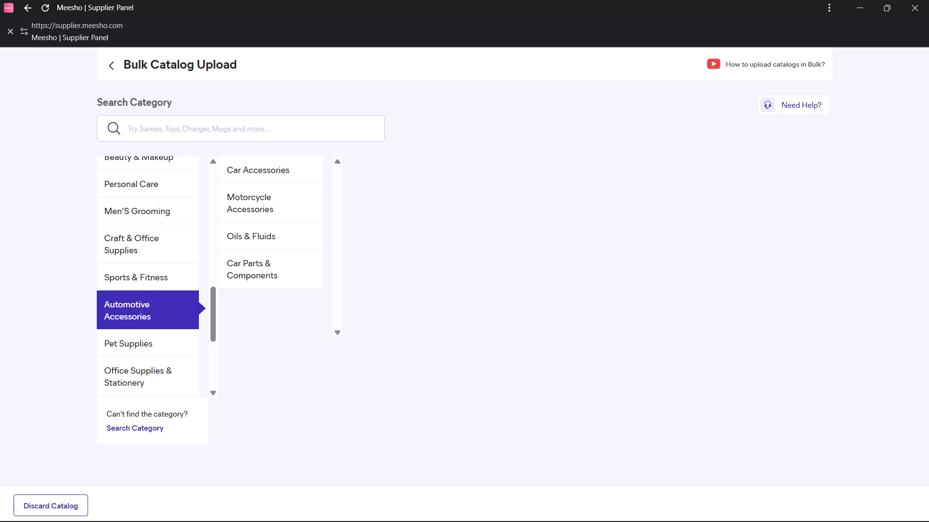
scroll(158, 368, down, 1)
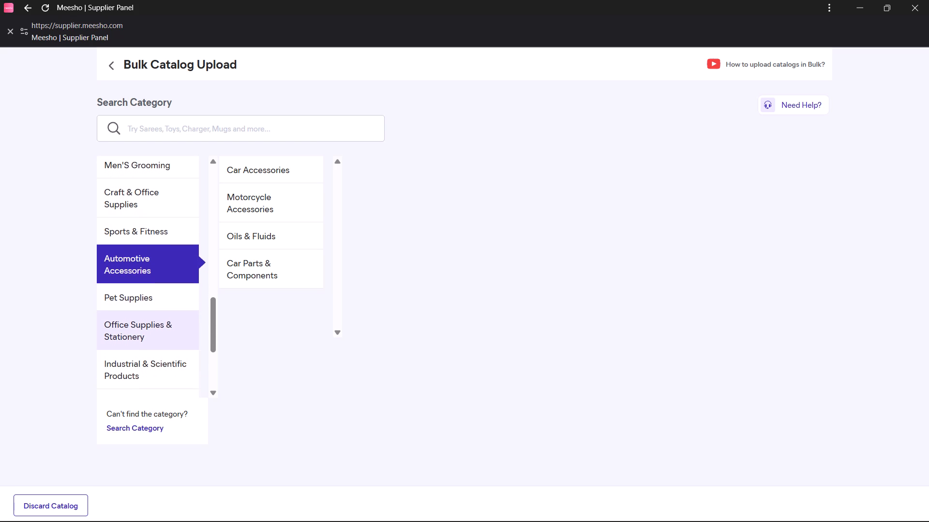
scroll(158, 368, down, 1)
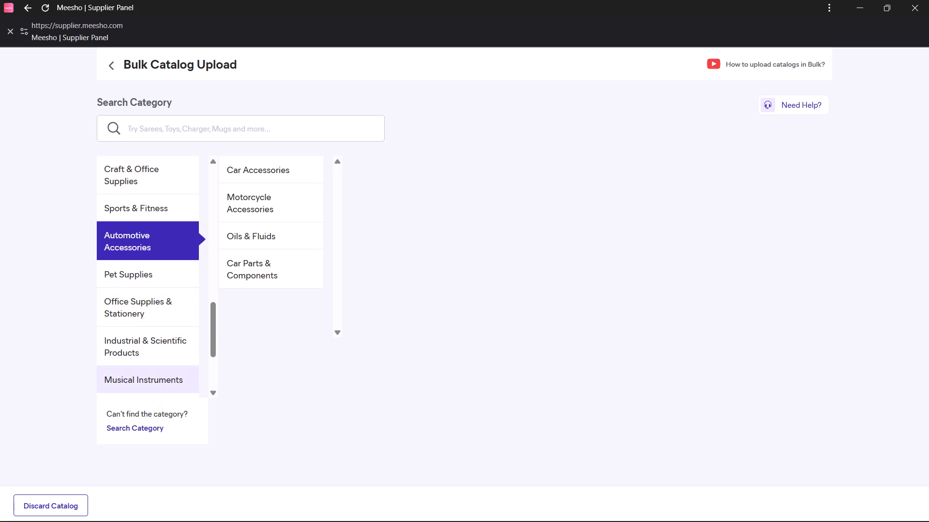
click(171, 347)
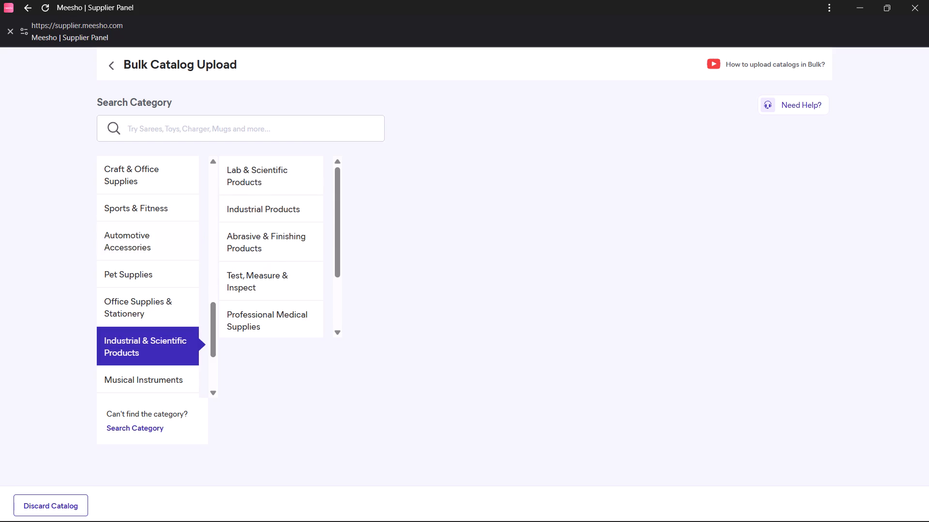
Examine the subcategories of Bags, Luggage & Travel Accessories for a fitting product category.
scroll(171, 347, down, 2)
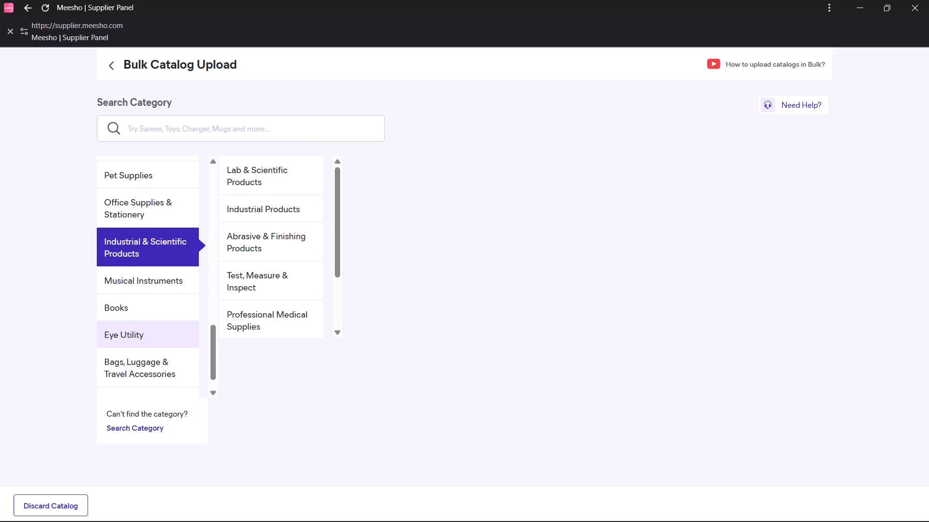
scroll(171, 347, down, 2)
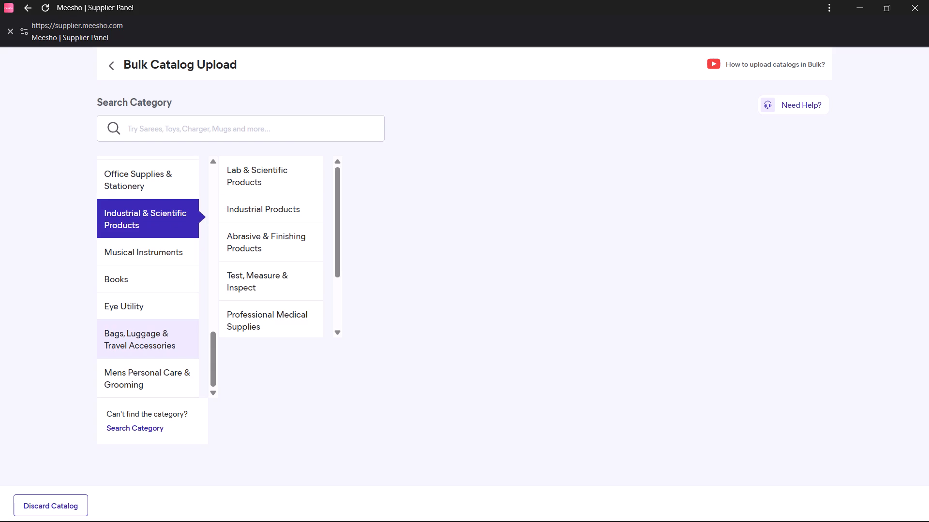
click(171, 347)
scroll(171, 347, up, 7)
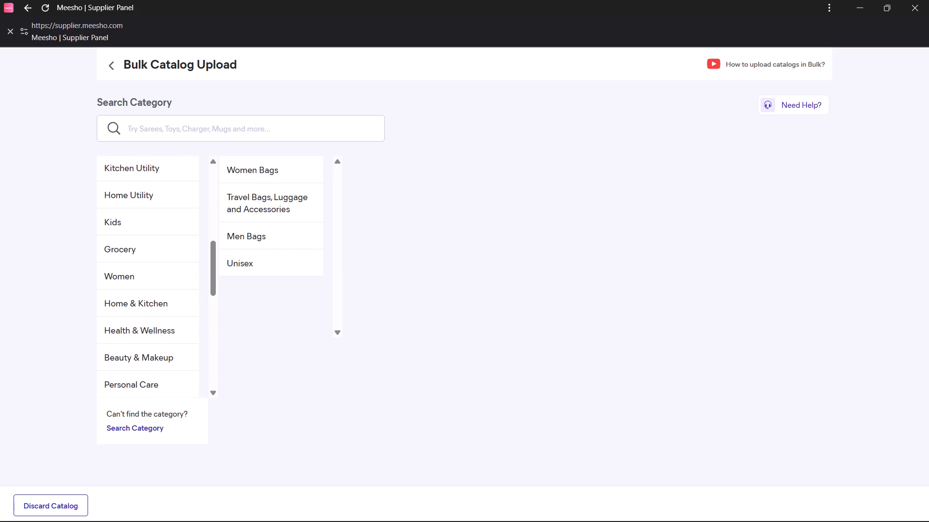
scroll(171, 347, up, 1)
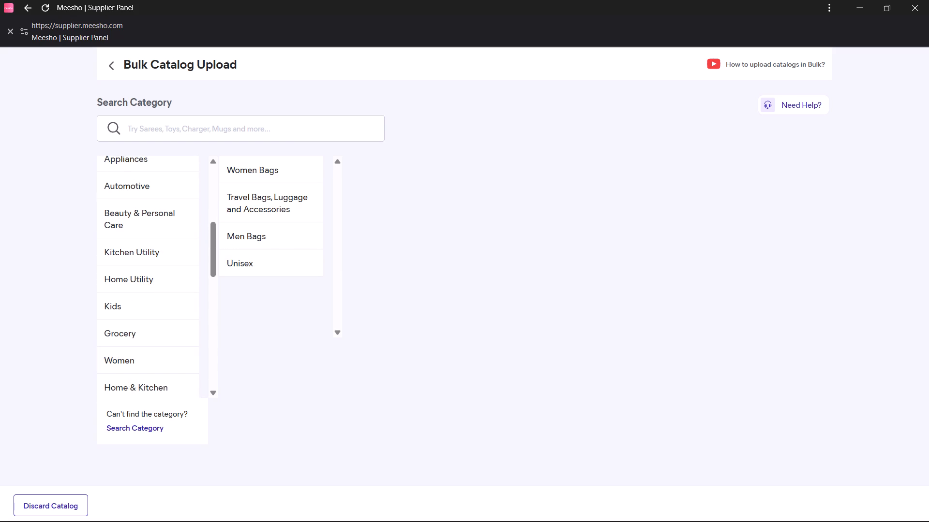
Search the product categories for "wire", then clear the search.
click(199, 129)
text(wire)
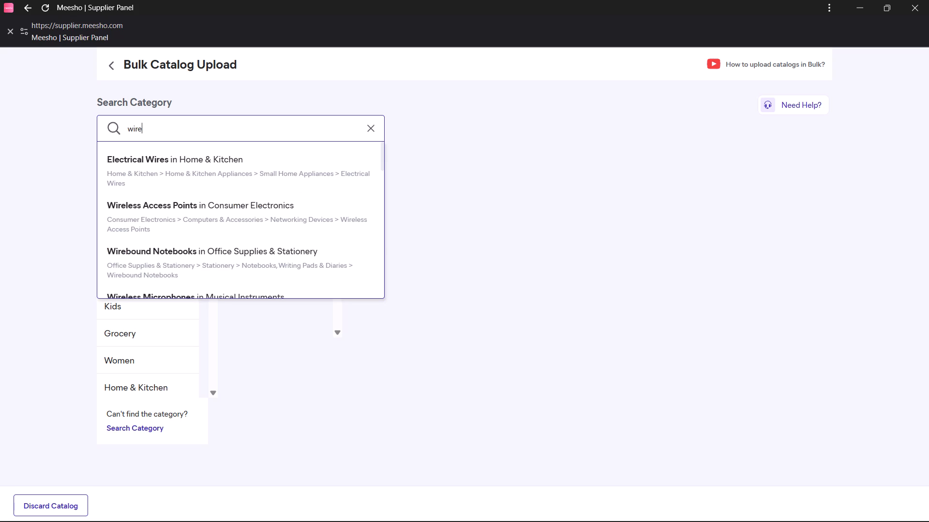
click(378, 127)
click(367, 126)
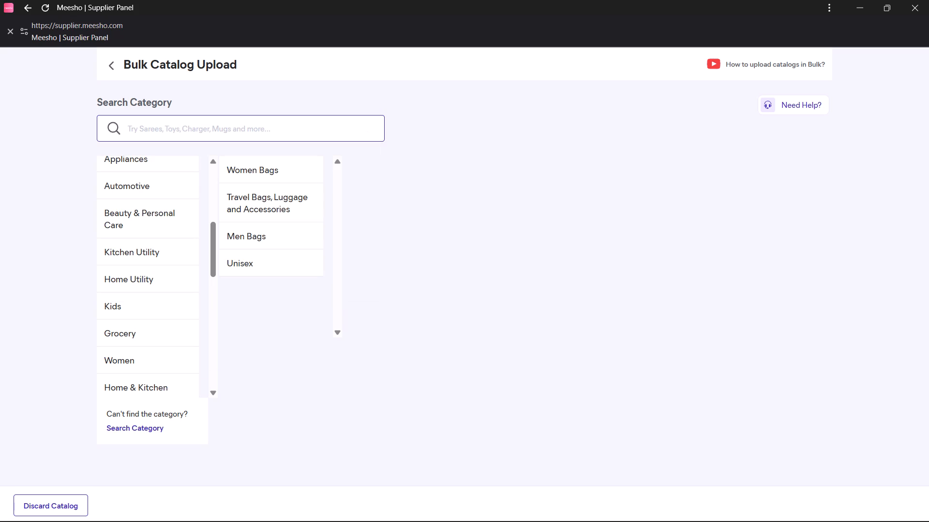
Examine the Home Utility subcategories and look through the whole main category list for a fitting product category.
scroll(145, 300, up, 1)
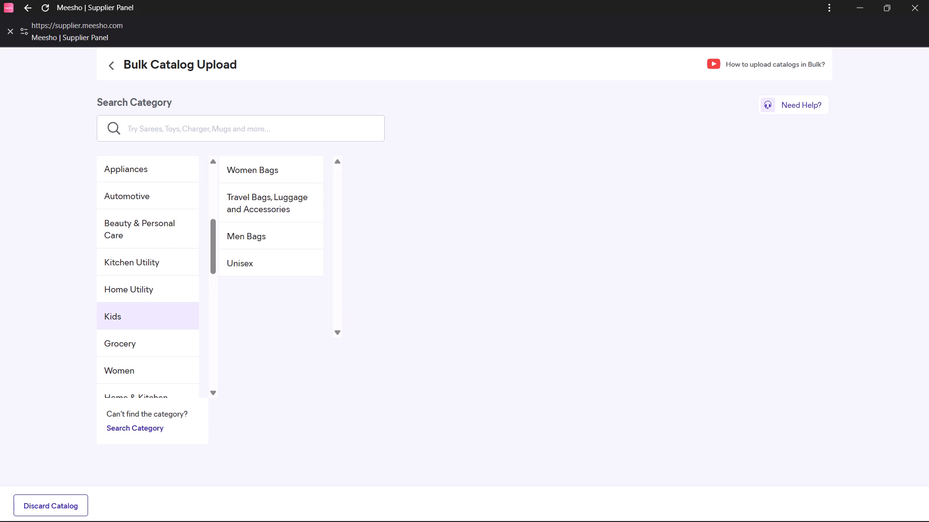
scroll(145, 300, up, 1)
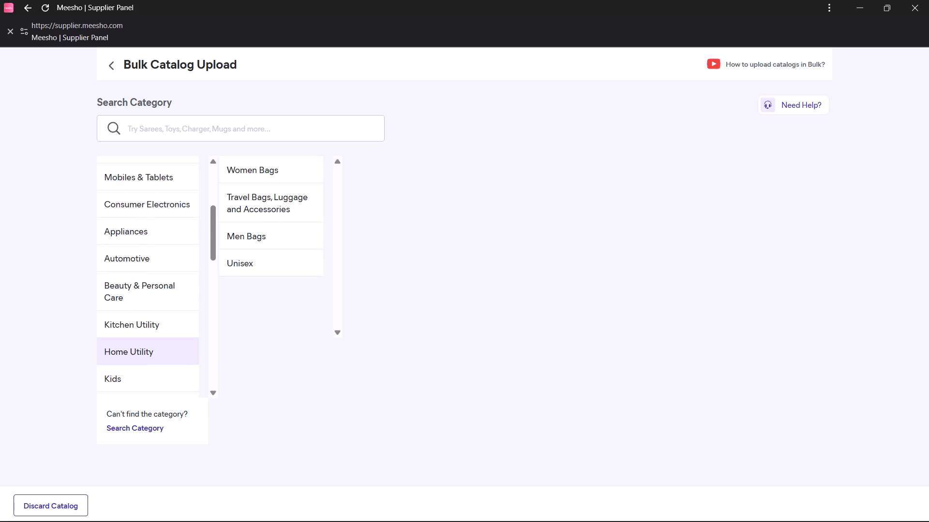
click(145, 350)
scroll(156, 224, up, 5)
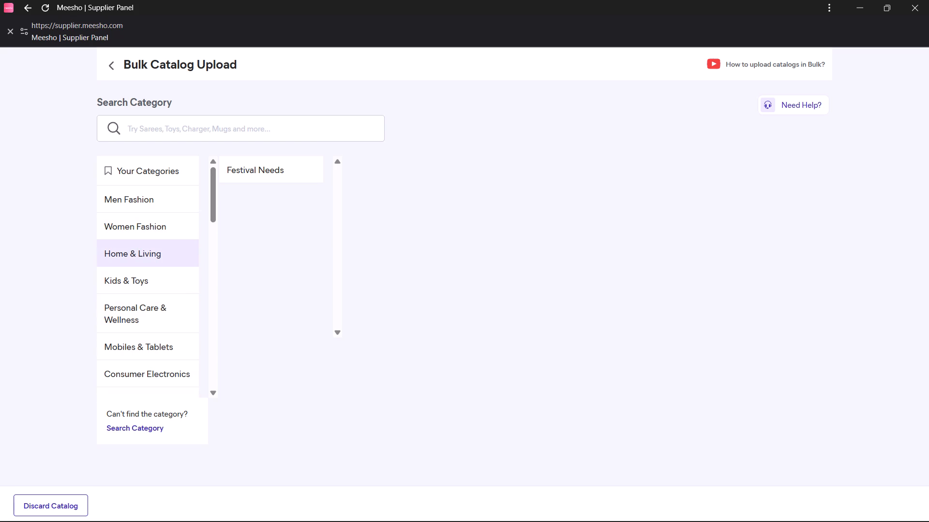
scroll(151, 363, down, 4)
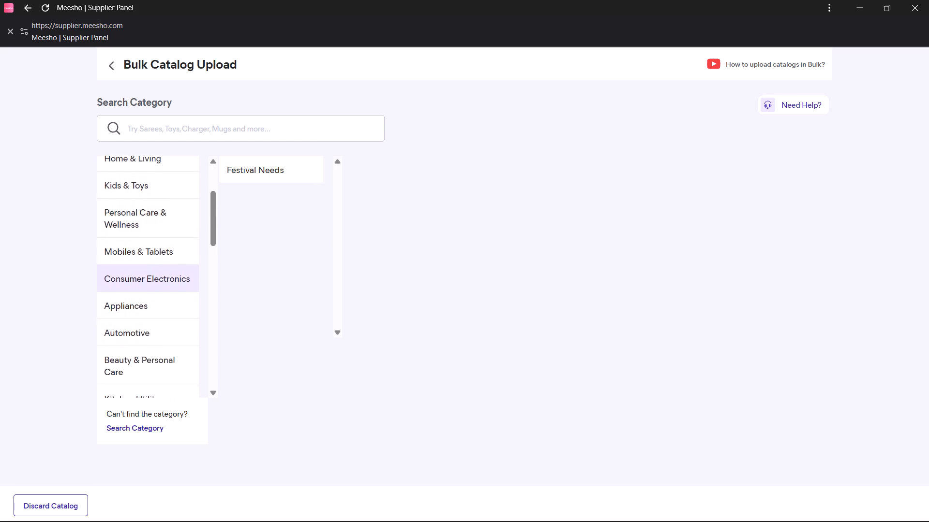
scroll(151, 363, down, 4)
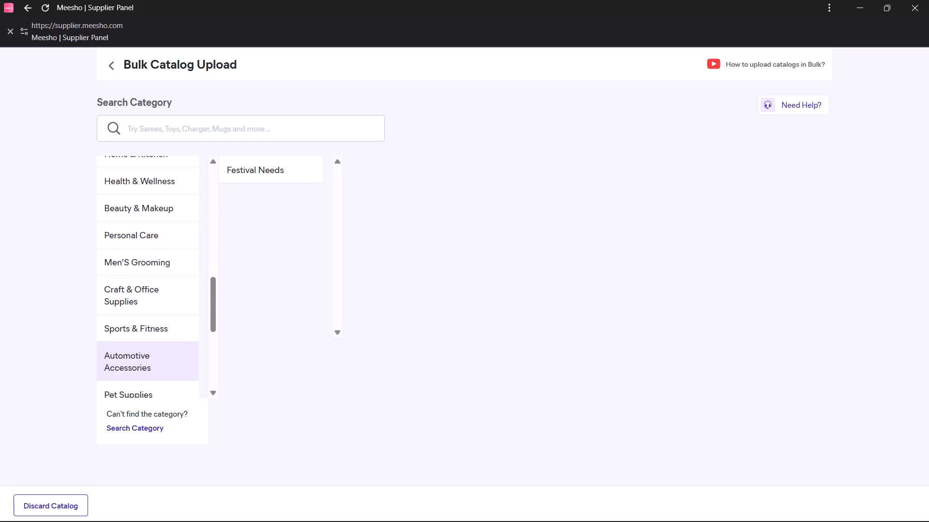
scroll(151, 363, down, 8)
scroll(148, 369, up, 7)
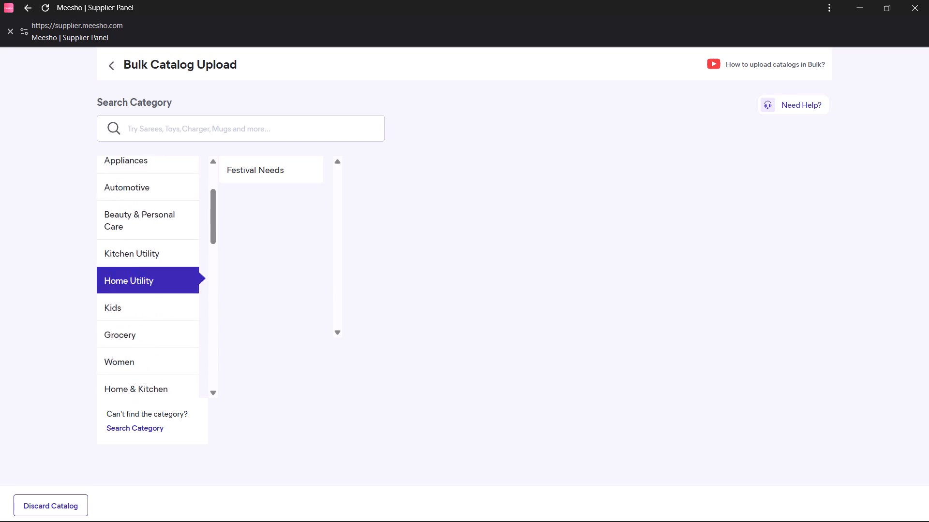
scroll(148, 369, up, 6)
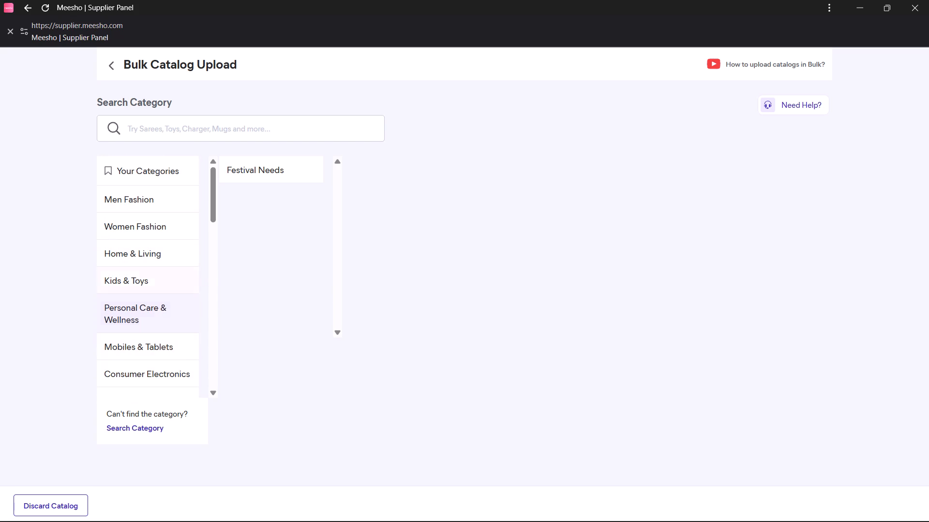
Choose the product category Home & Living > Home Utility > Electronic Utility > Electronic Utility and dismiss the prefilled templates introduction.
click(160, 246)
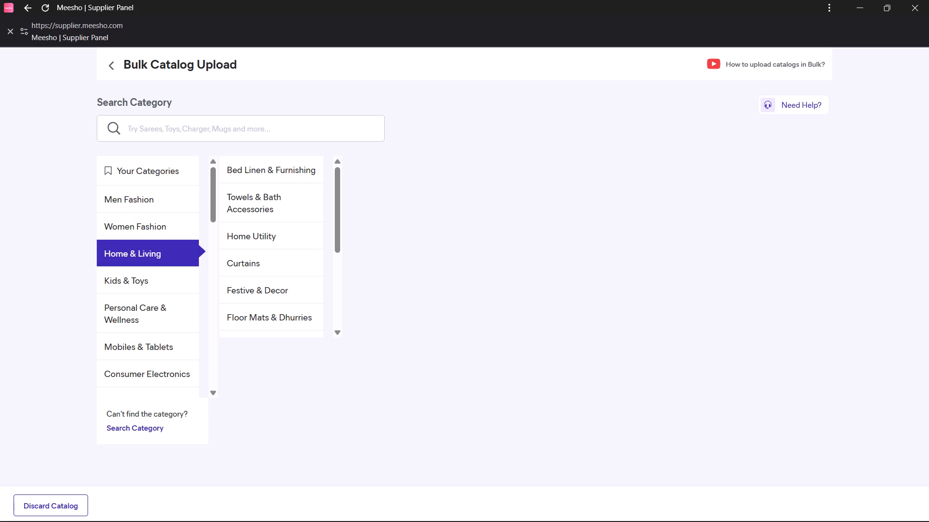
click(267, 236)
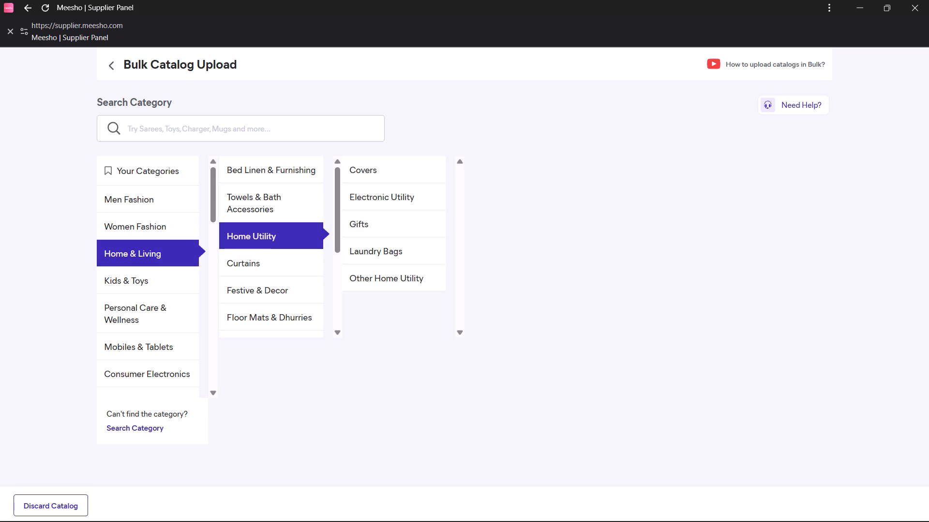
click(352, 203)
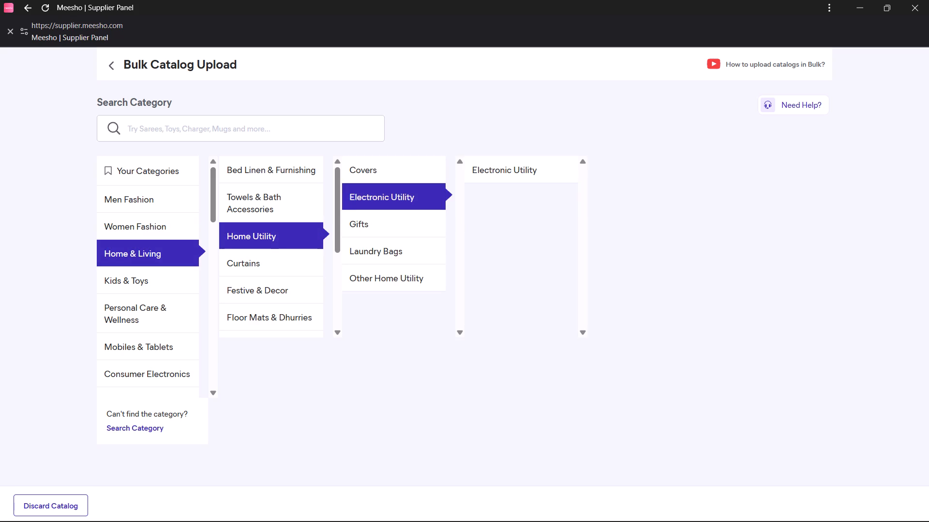
click(509, 176)
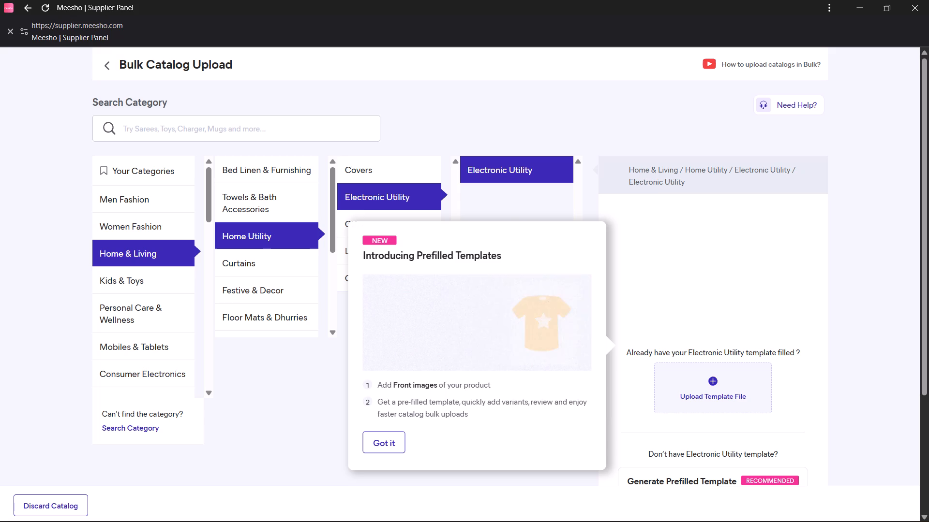
click(390, 446)
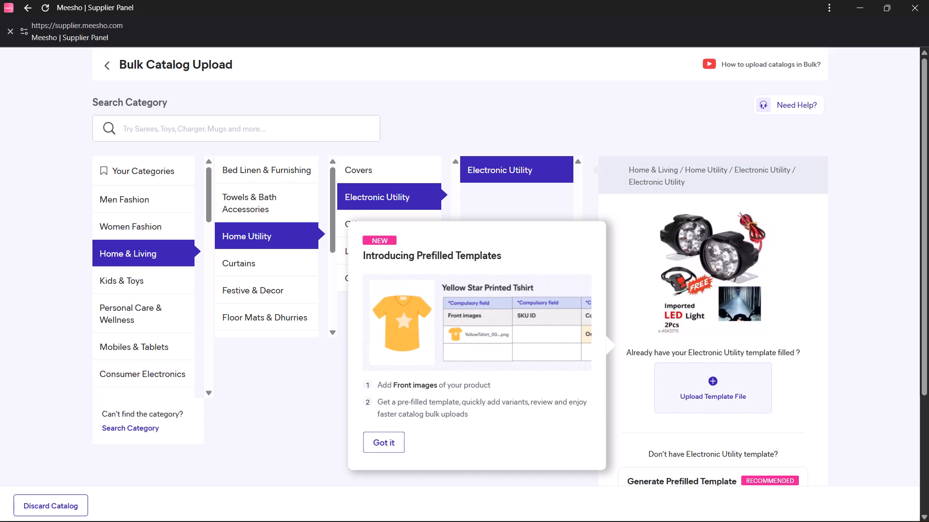
click(717, 379)
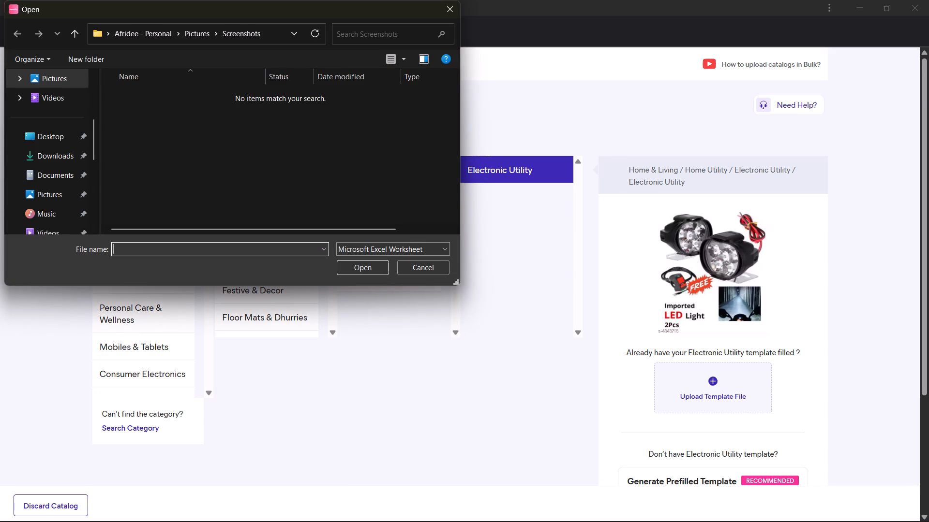
click(441, 10)
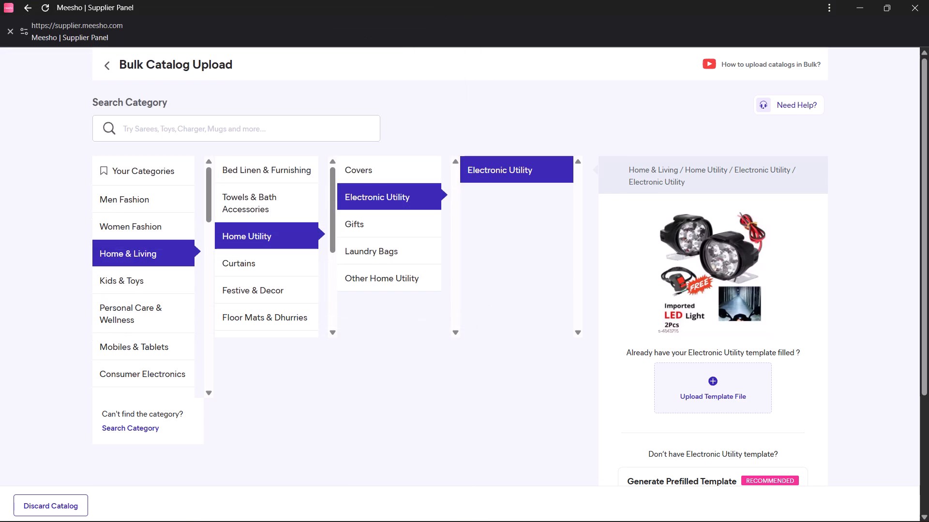
Add the Gallery screenshot of the red bulb holder with coiled yellow-green wire as the front image for a prefilled template.
scroll(704, 261, down, 4)
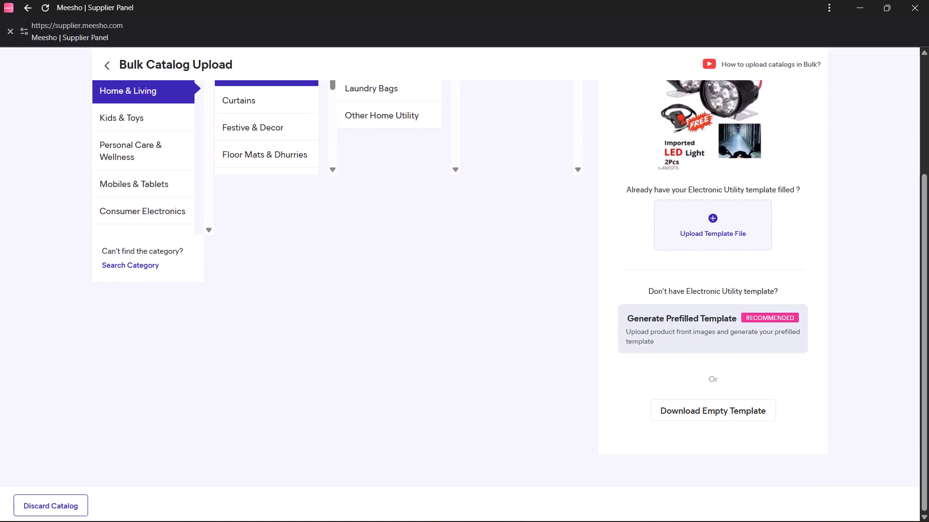
click(726, 322)
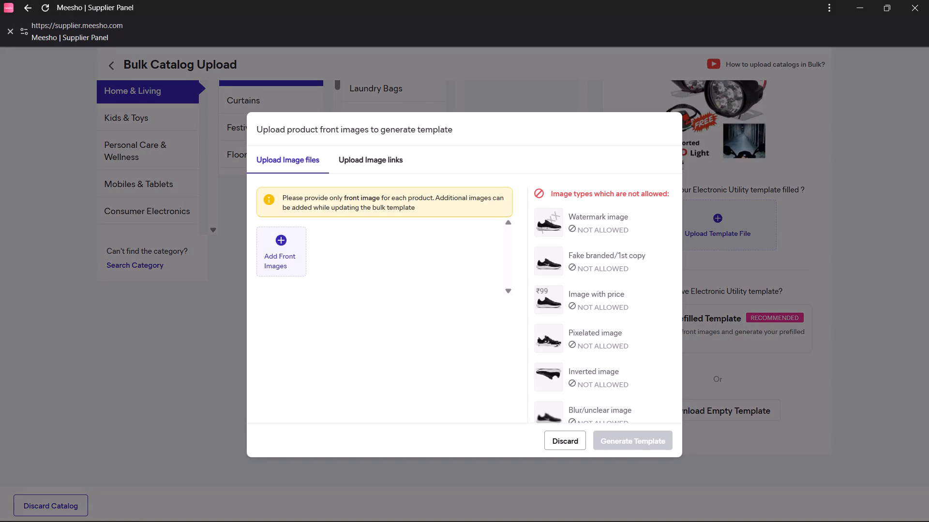
click(283, 234)
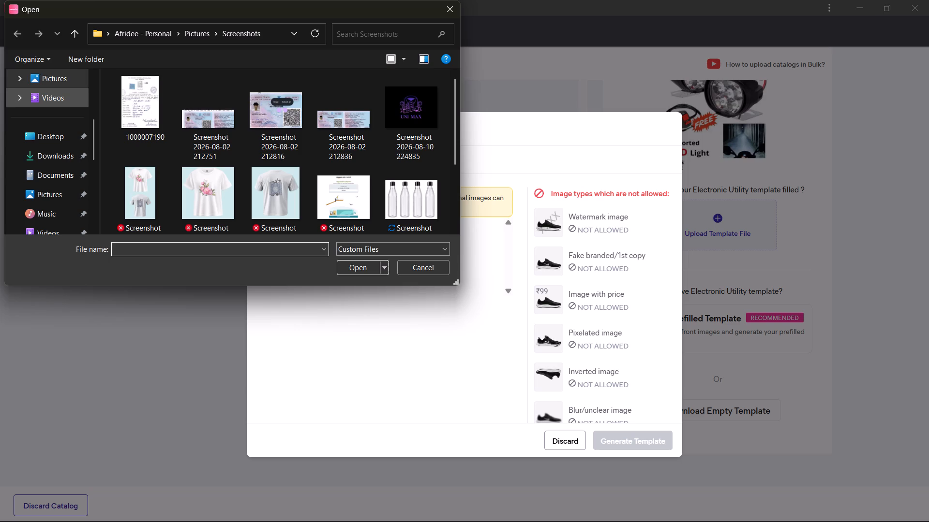
triple_click(70, 77)
click(70, 77)
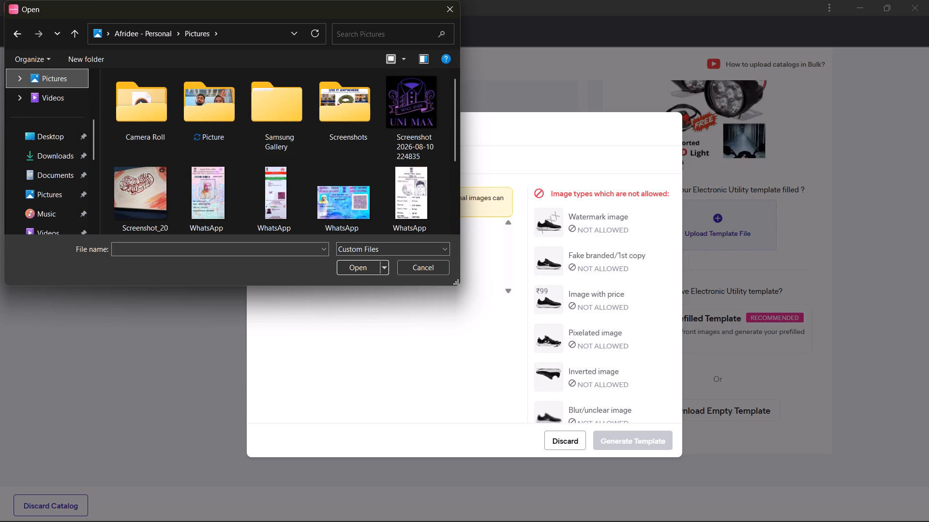
scroll(38, 166, down, 1)
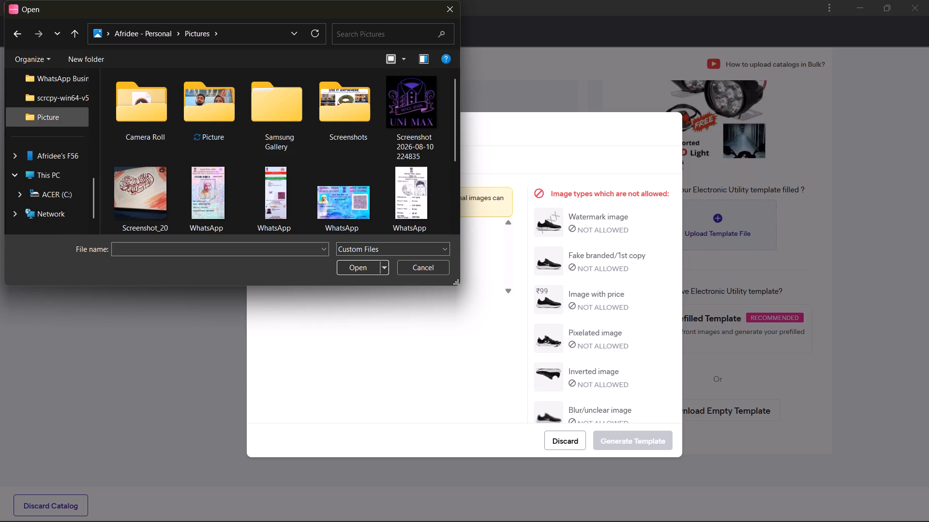
scroll(50, 105, up, 1)
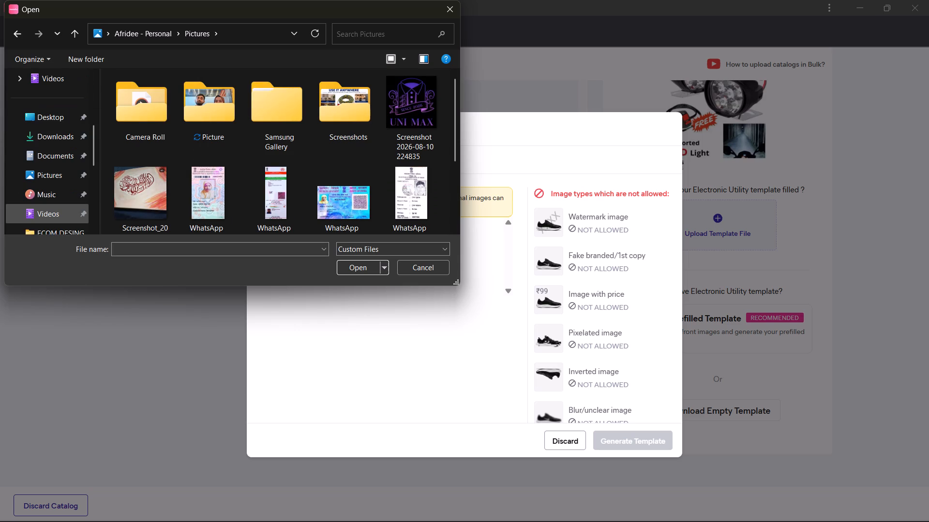
scroll(50, 105, up, 2)
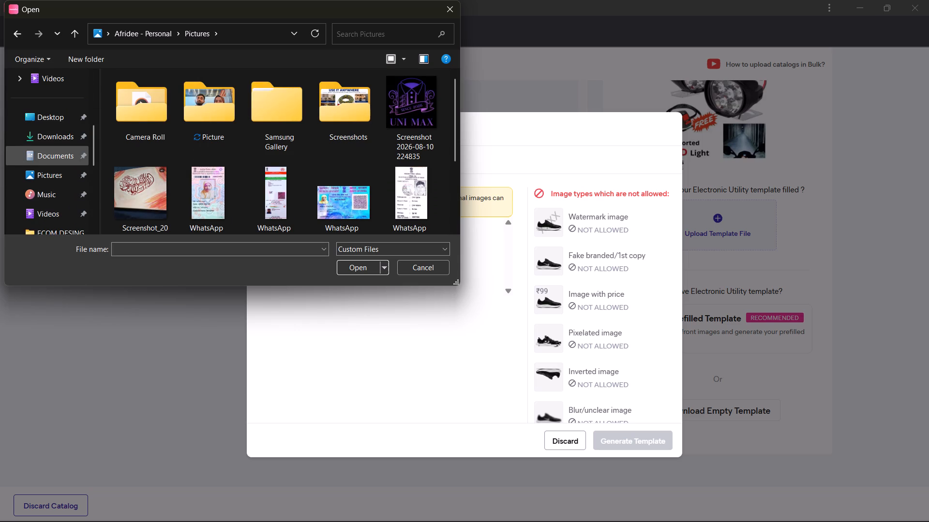
click(67, 129)
click(68, 116)
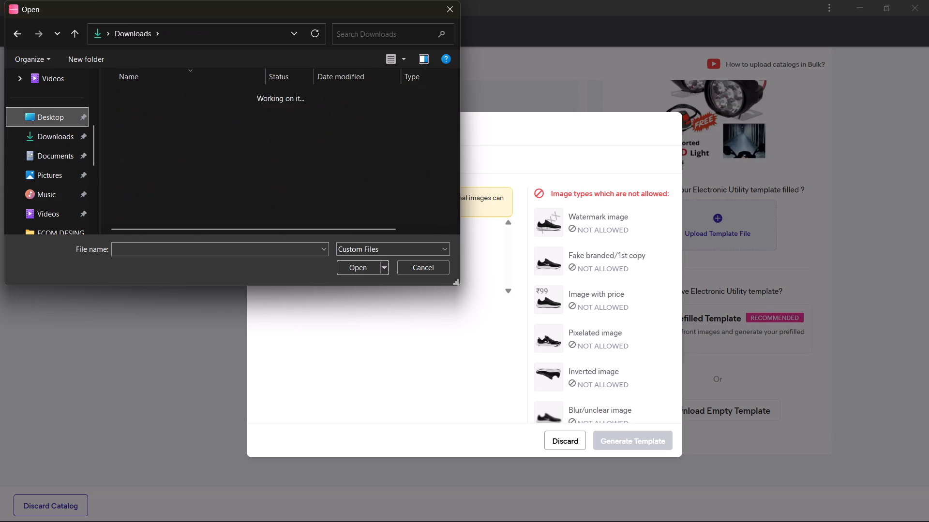
click(68, 82)
scroll(68, 82, up, 2)
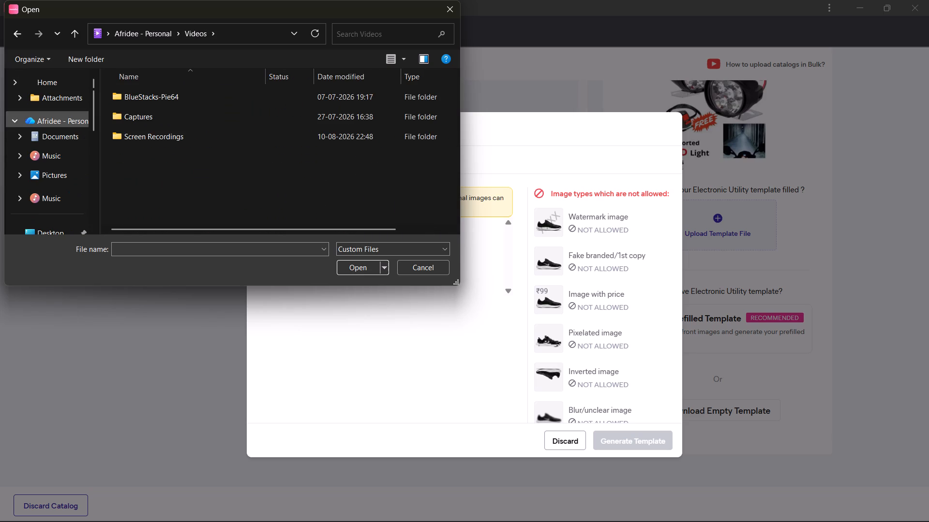
click(67, 108)
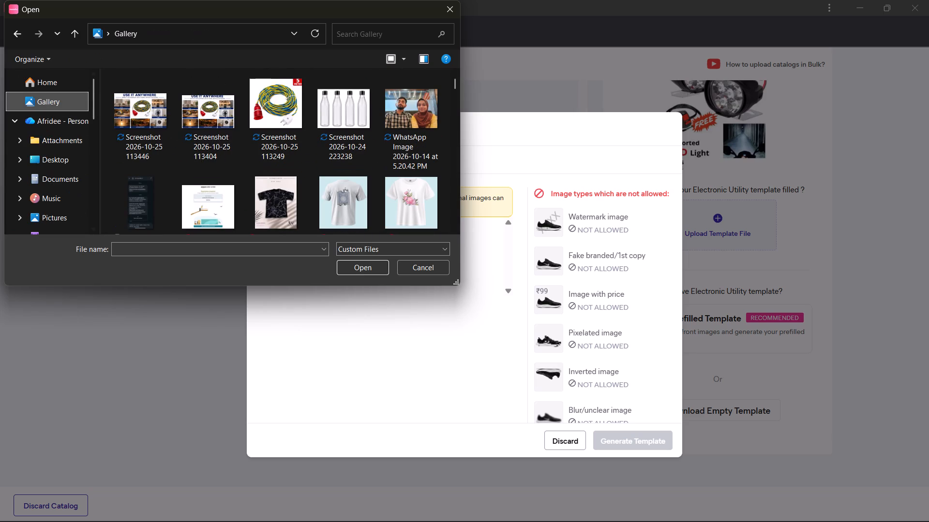
click(267, 105)
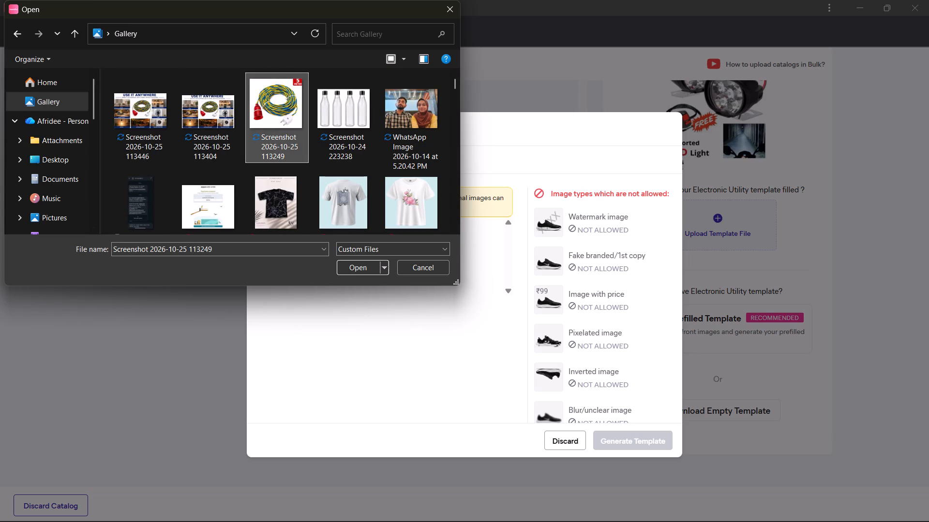
click(374, 267)
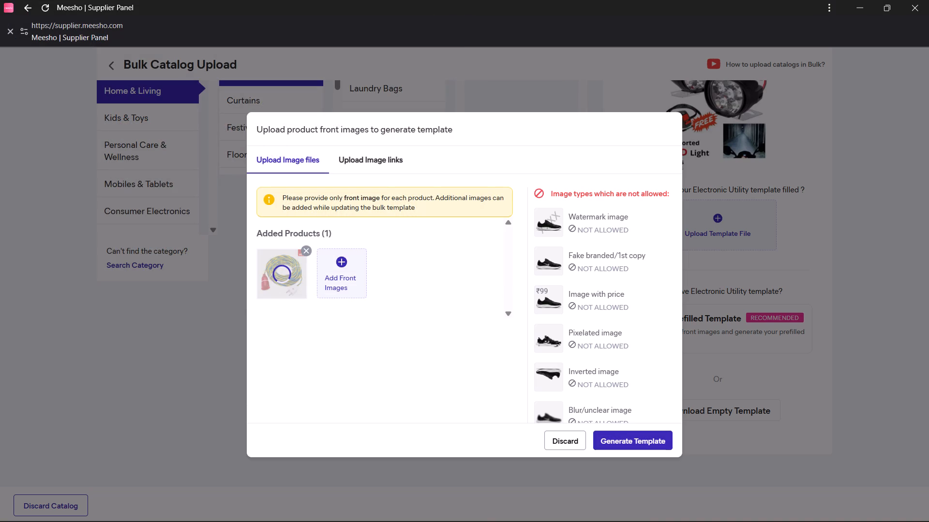
Generate the prefilled Electronic Utility template from the added front image.
click(614, 433)
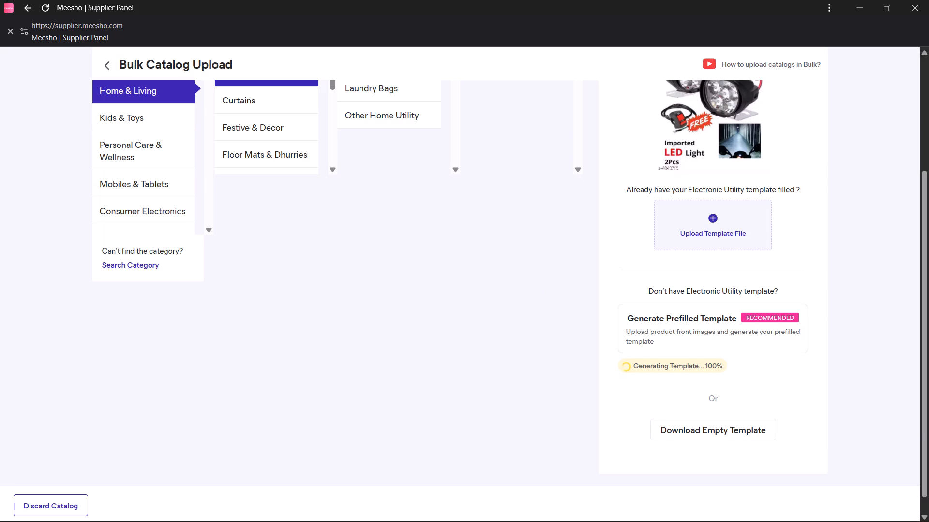
scroll(619, 302, up, 3)
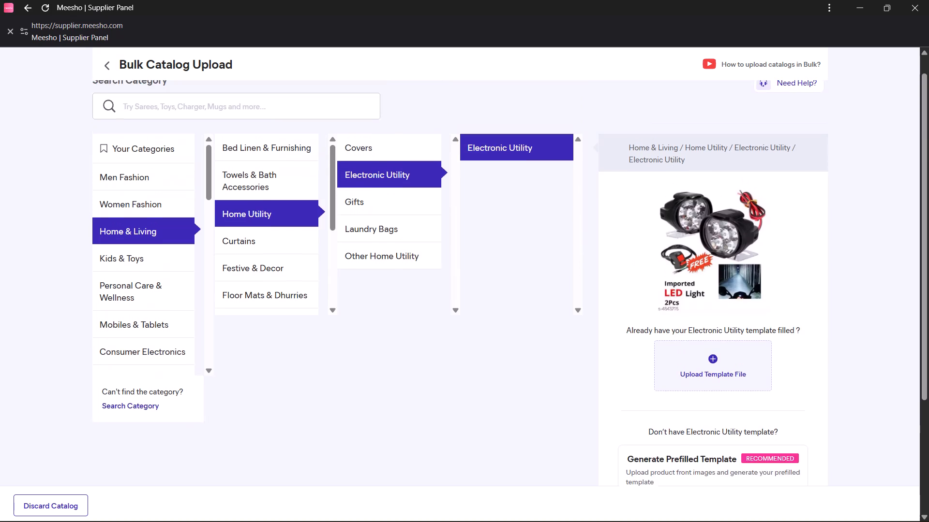
scroll(619, 302, down, 3)
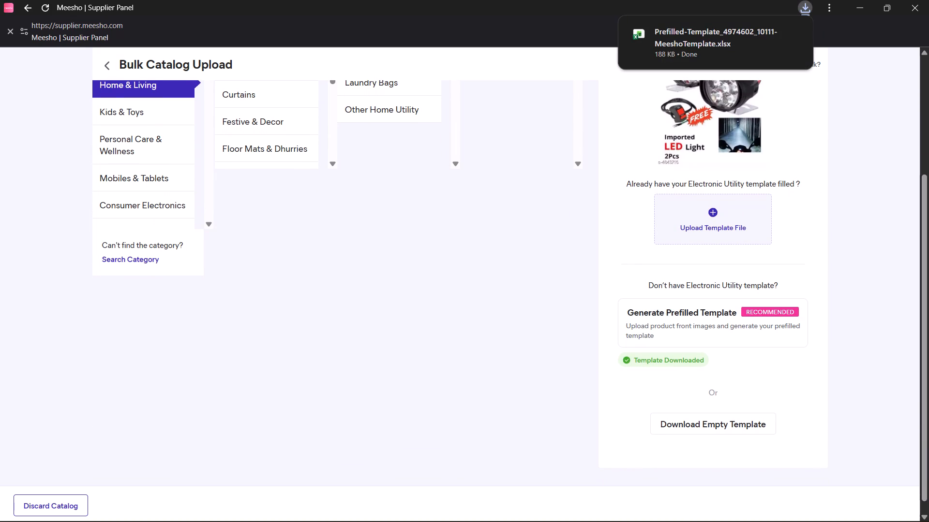
Upload the newly downloaded prefilled Electronic Utility template from the Downloads folder and dismiss the ad campaign offer.
click(693, 216)
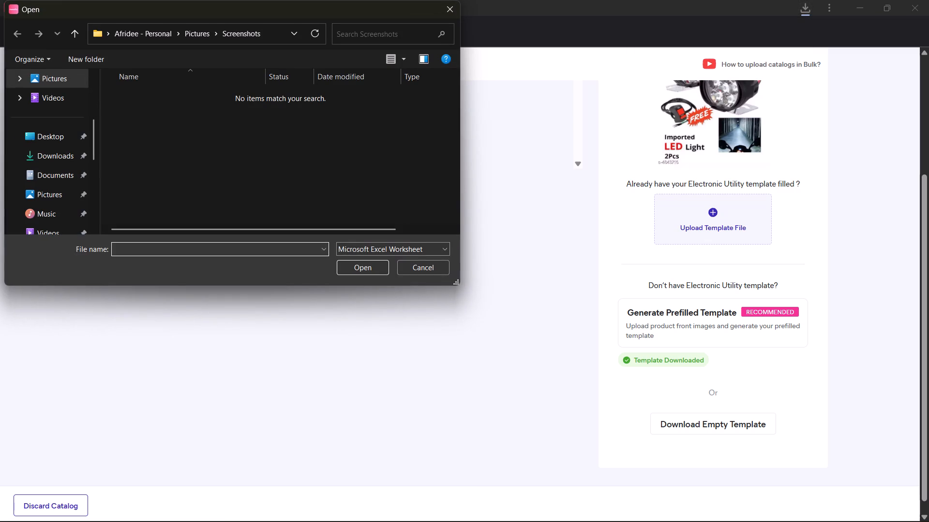
click(63, 158)
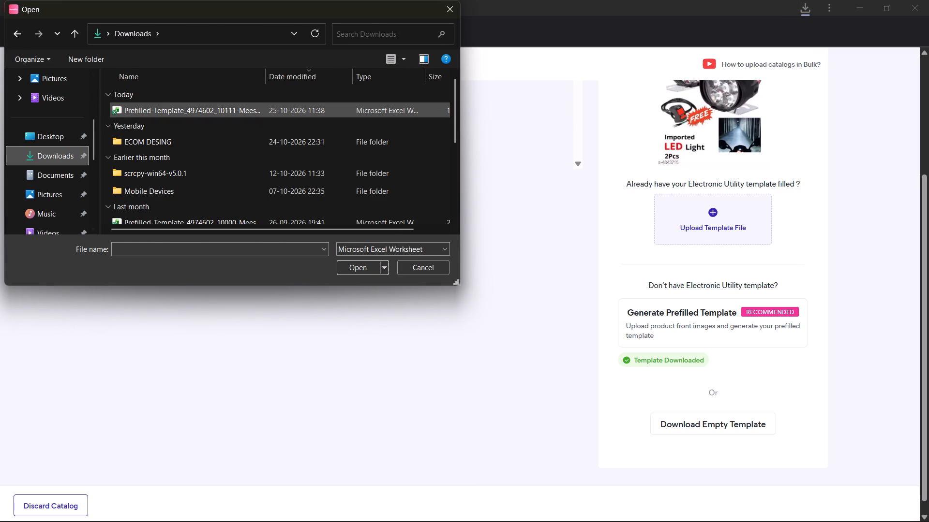
click(157, 107)
click(360, 272)
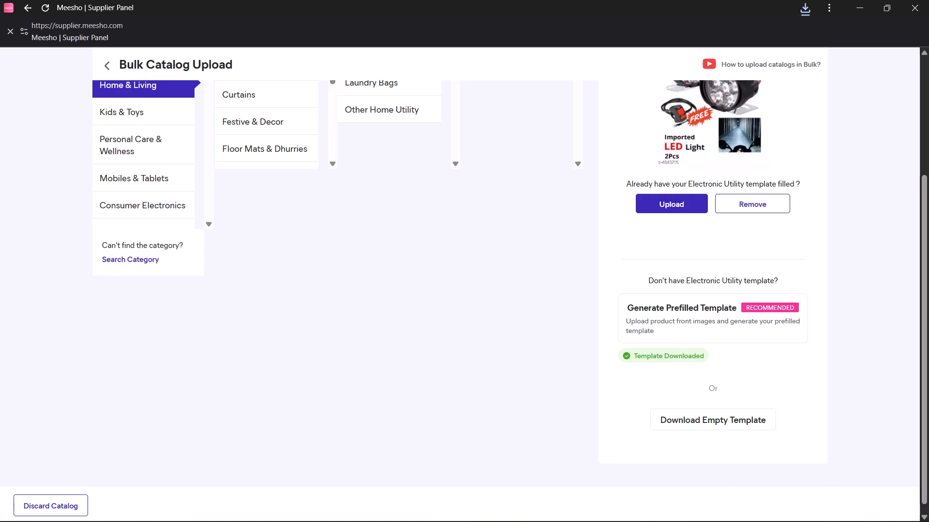
click(639, 201)
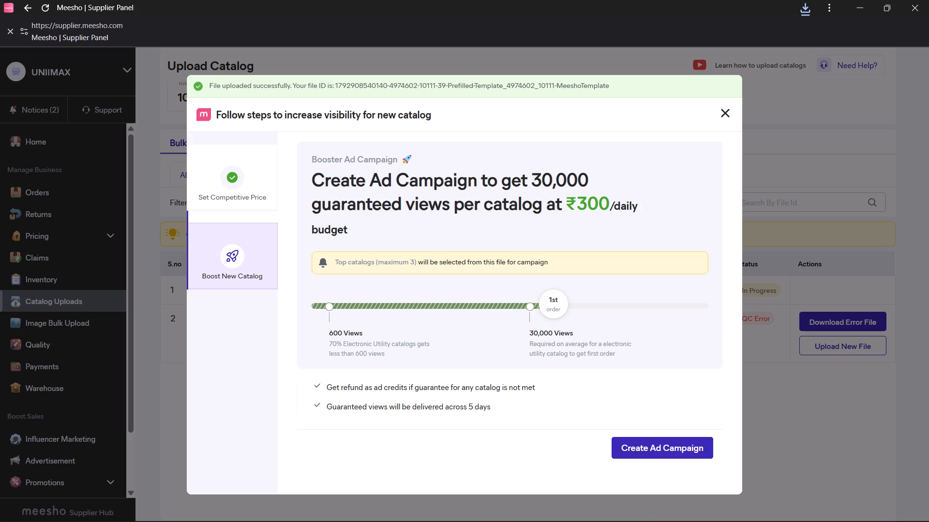
scroll(619, 228, down, 1)
click(722, 117)
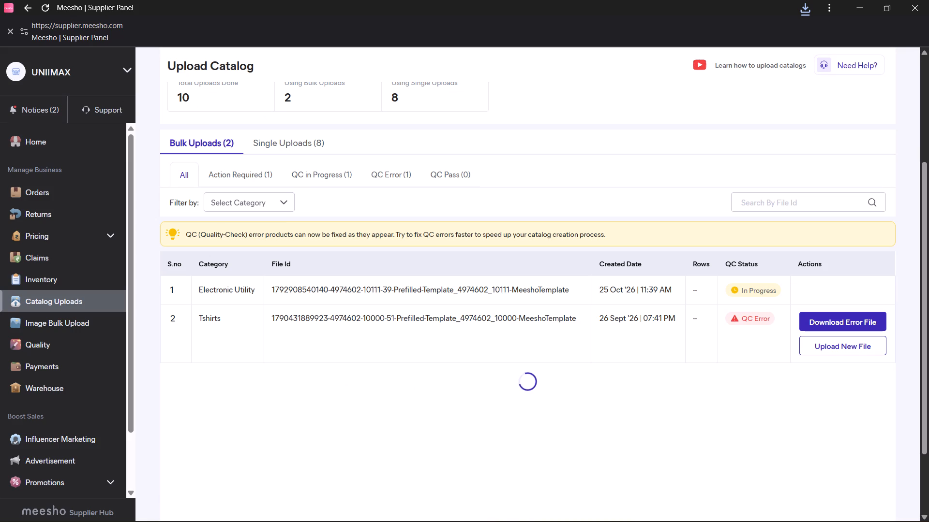
Check the bulk uploads list for the QC status of the Electronic Utility file.
scroll(669, 157, up, 2)
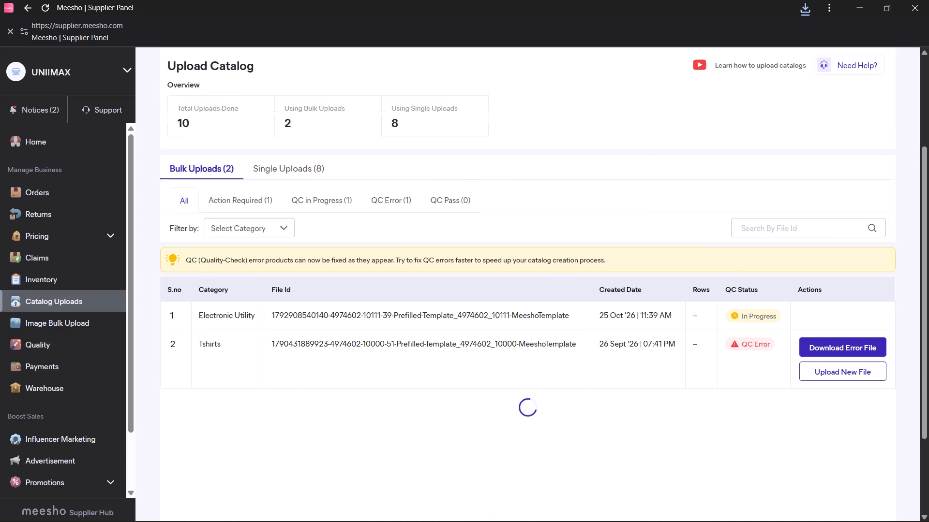
scroll(669, 157, up, 2)
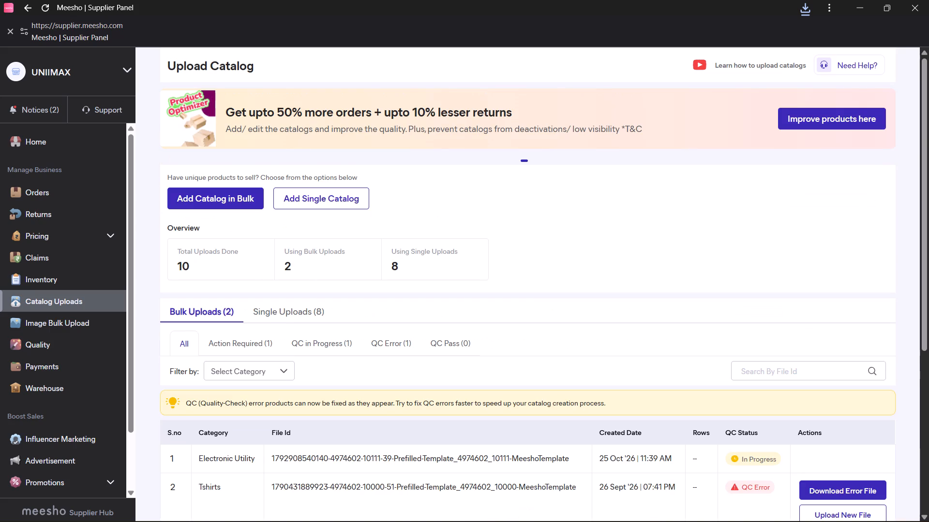
scroll(669, 157, down, 3)
scroll(669, 157, up, 5)
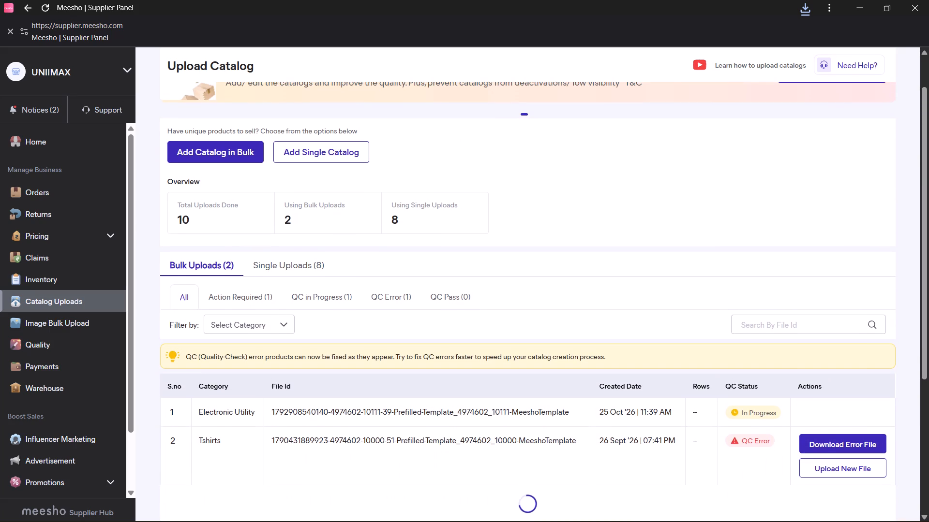
scroll(669, 157, up, 2)
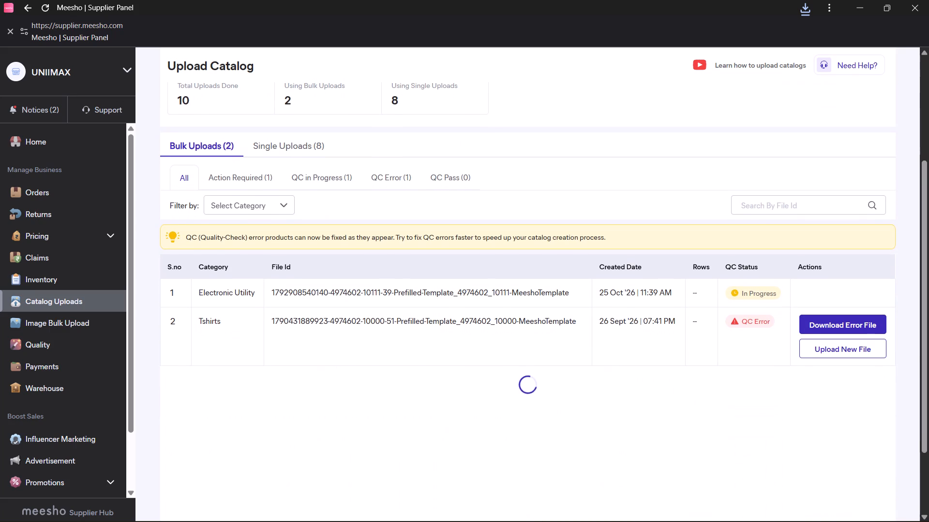
scroll(669, 157, up, 1)
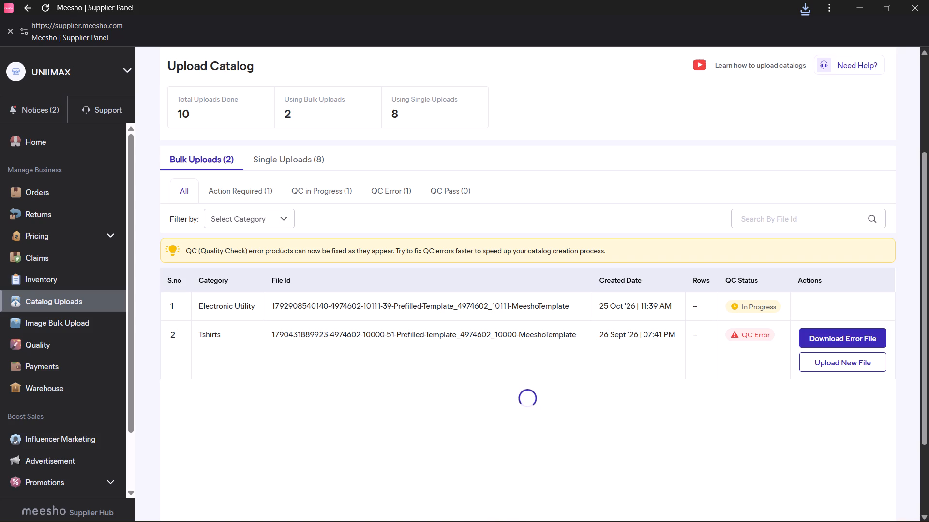
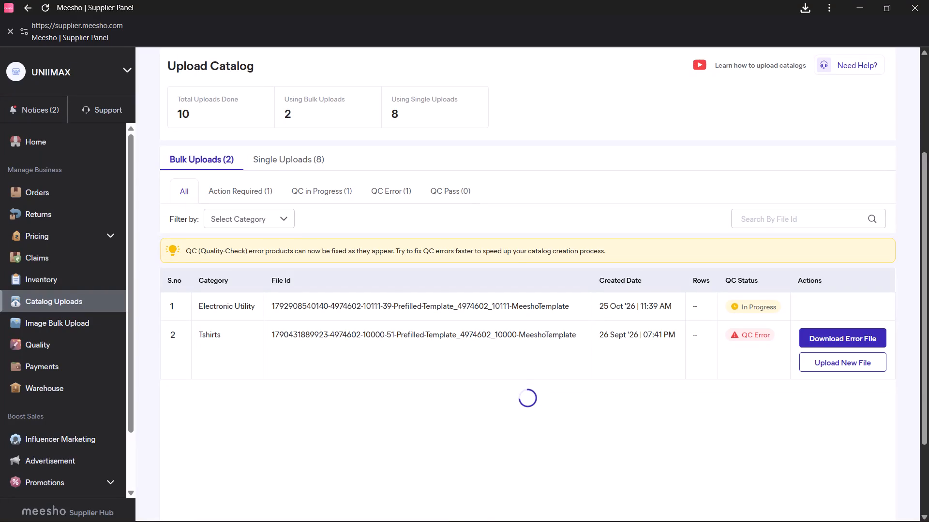
Recheck the QC status of the Electronic Utility file in the bulk uploads list.
click(244, 147)
triple_click(203, 153)
click(203, 153)
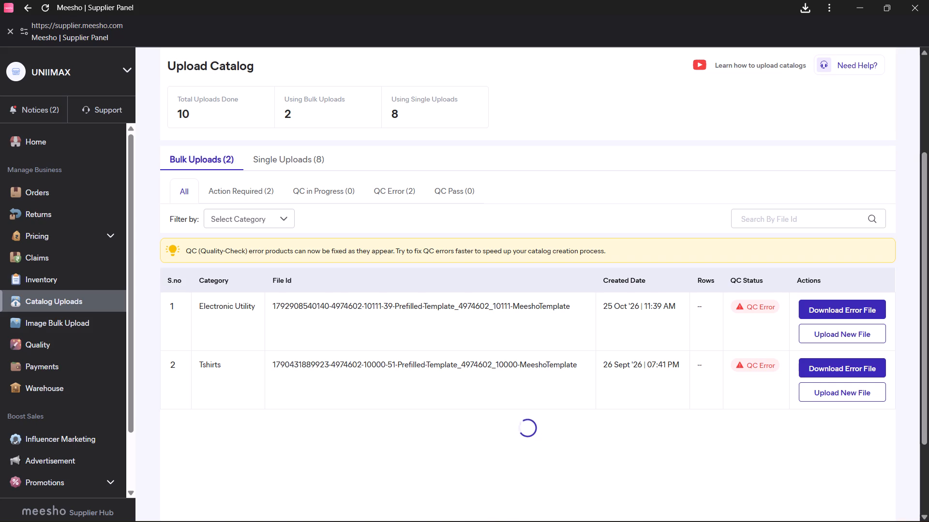
Start adding a single catalog instead of a bulk one.
scroll(260, 232, up, 3)
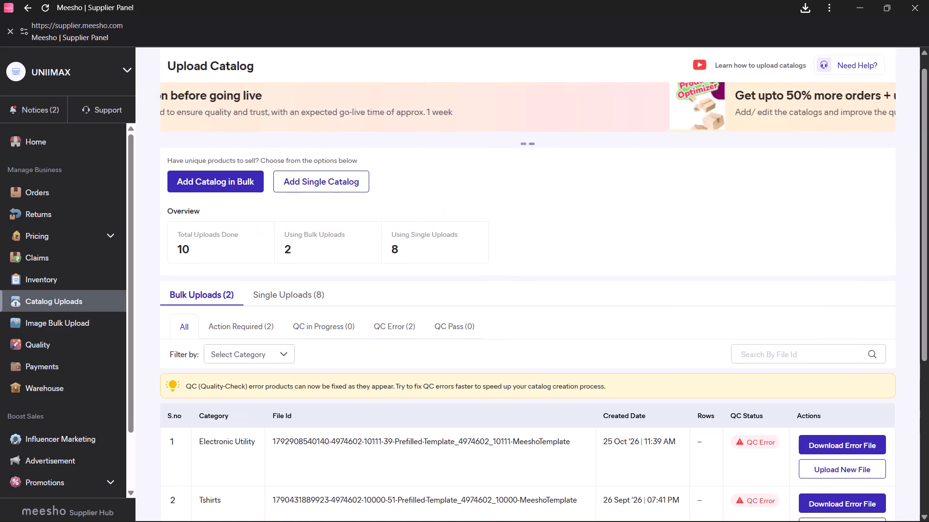
click(287, 186)
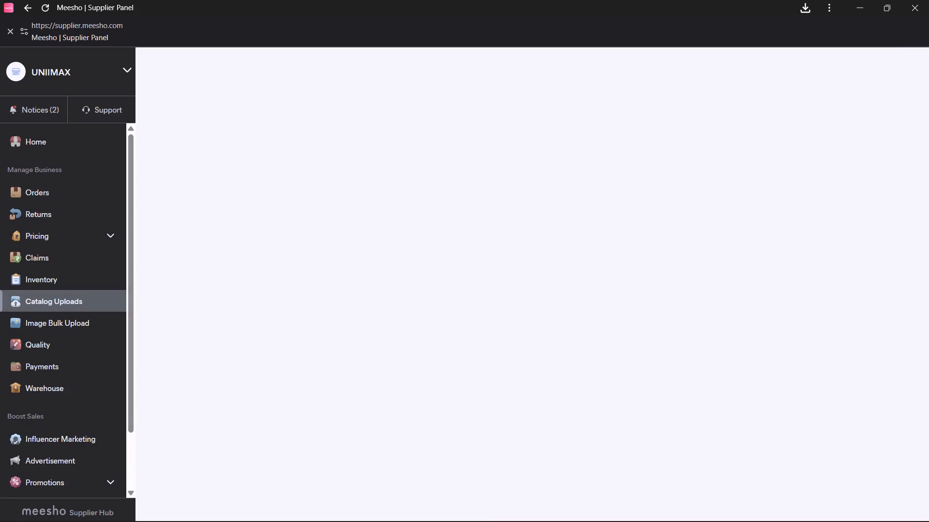
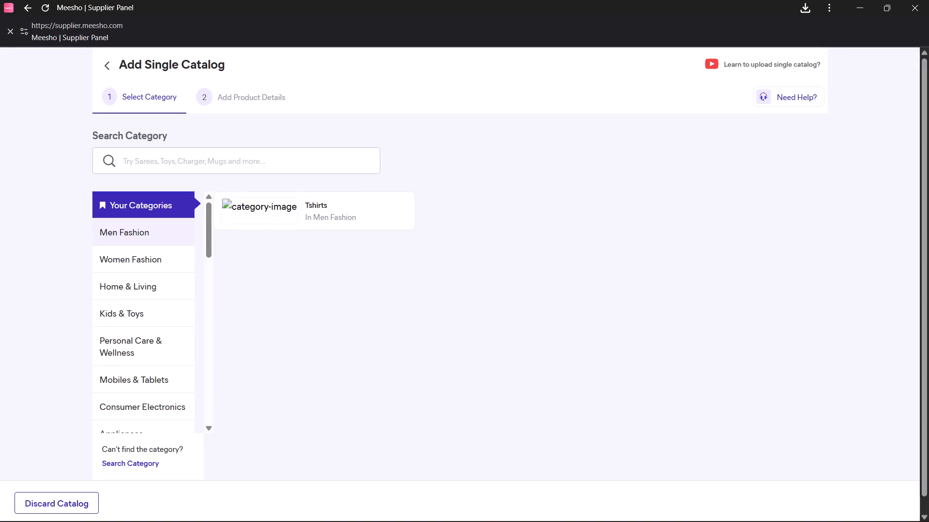
Choose the catalog category Home & Living / Home Utility / Electronic Utility / Electronic Utility.
click(129, 291)
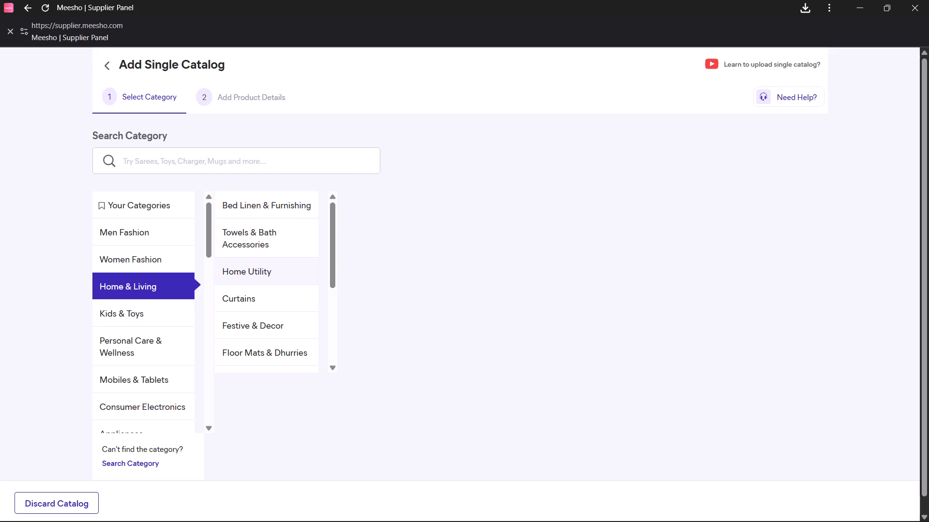
drag(258, 321, 290, 266)
click(290, 266)
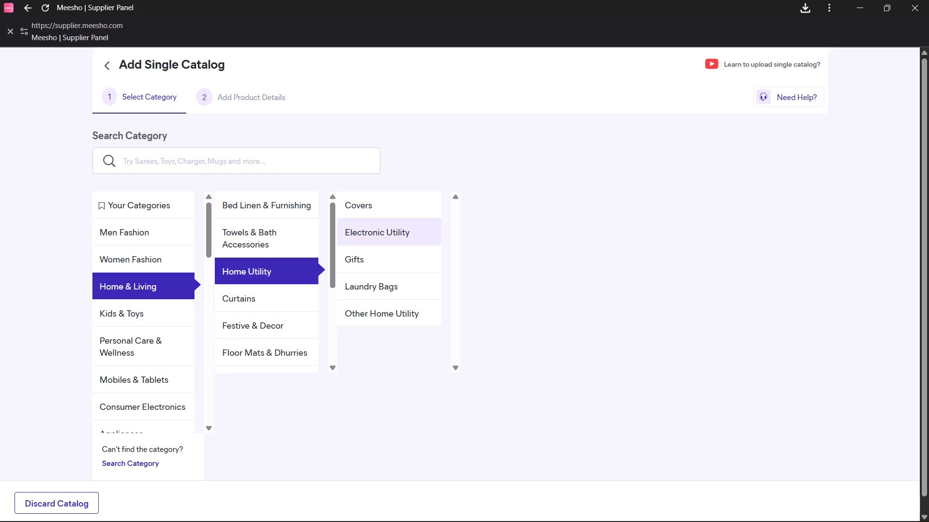
click(422, 241)
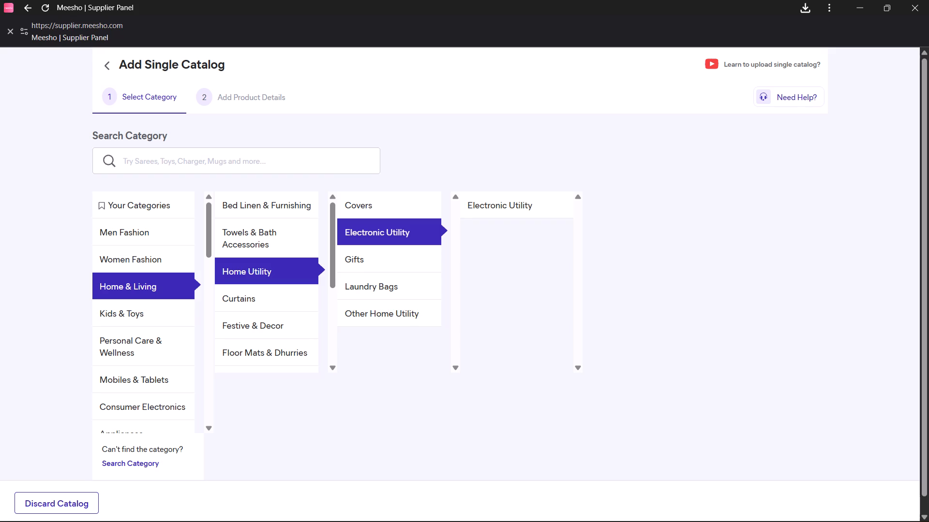
click(496, 211)
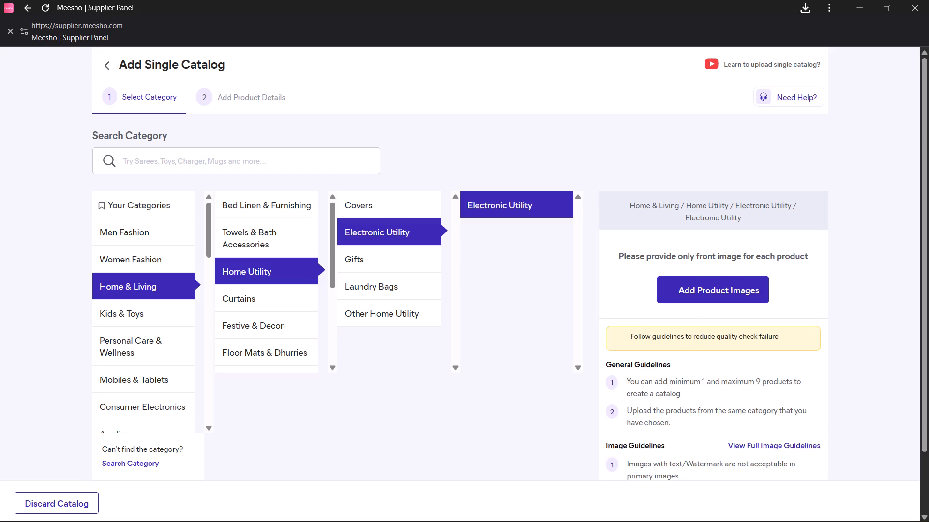
scroll(728, 302, down, 3)
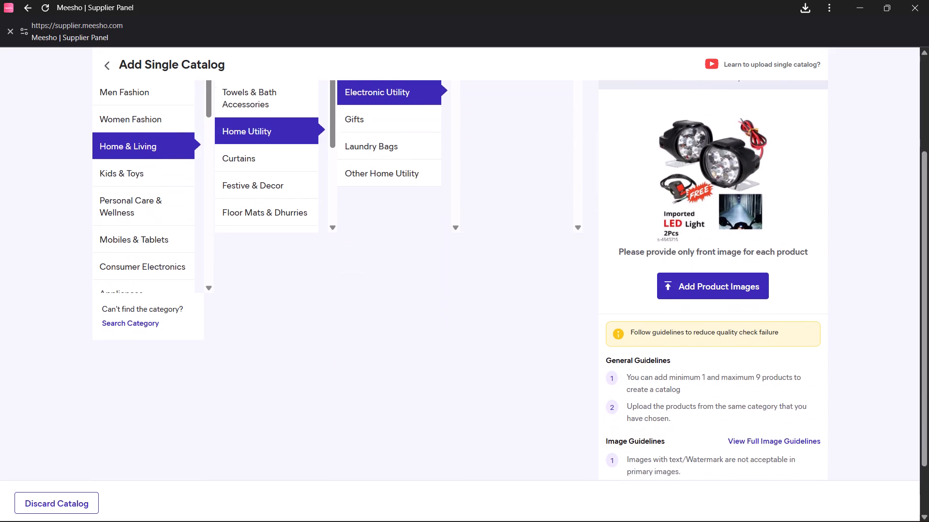
scroll(728, 302, down, 1)
click(729, 287)
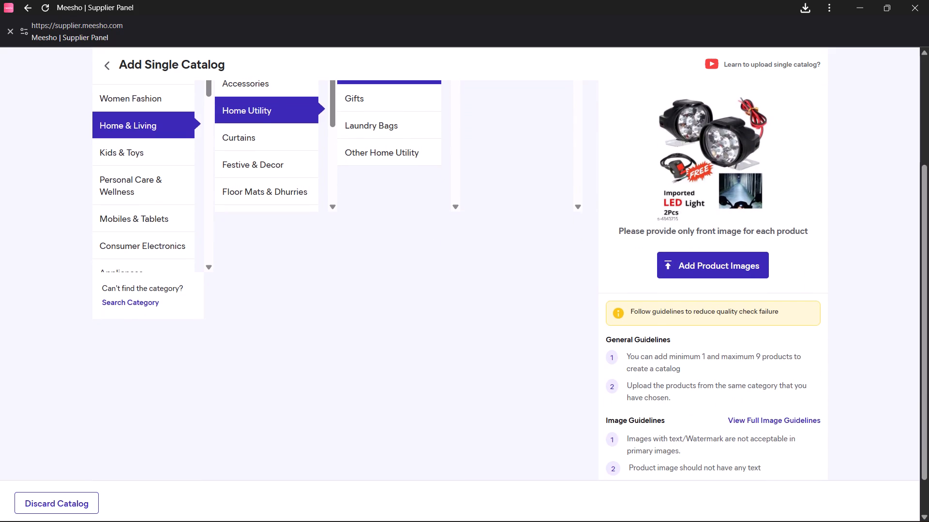
click(729, 265)
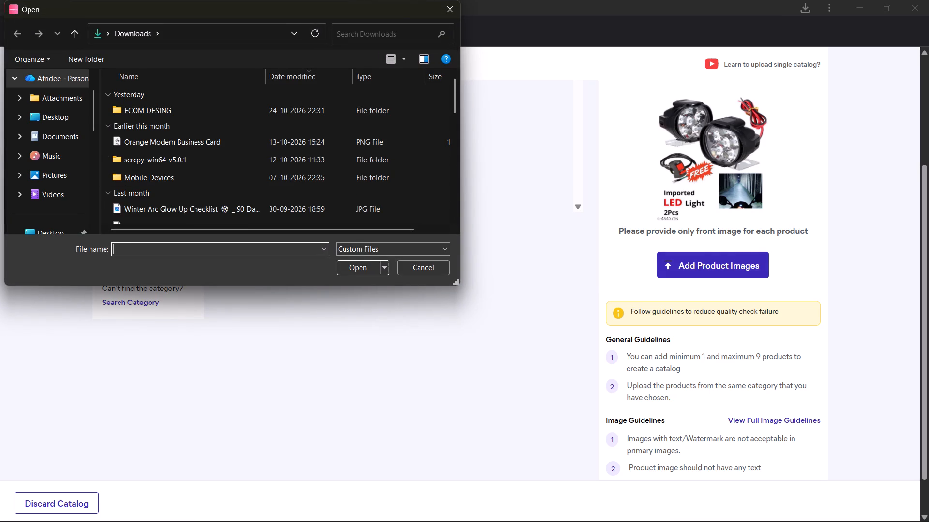
scroll(41, 160, down, 2)
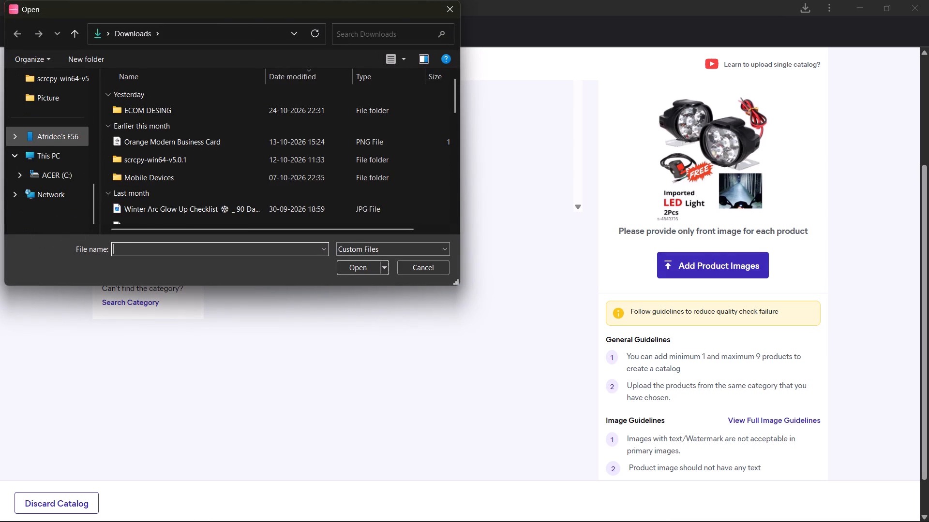
scroll(41, 160, up, 7)
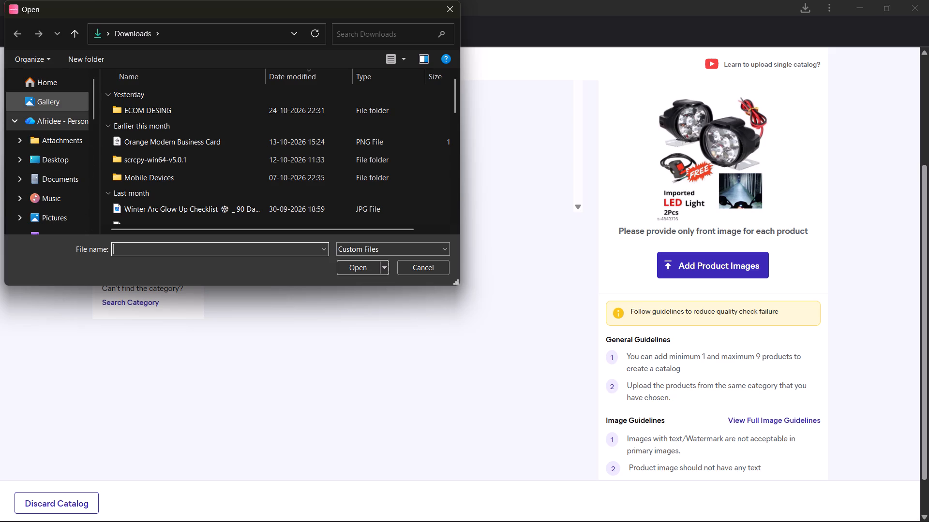
click(71, 97)
click(71, 97)
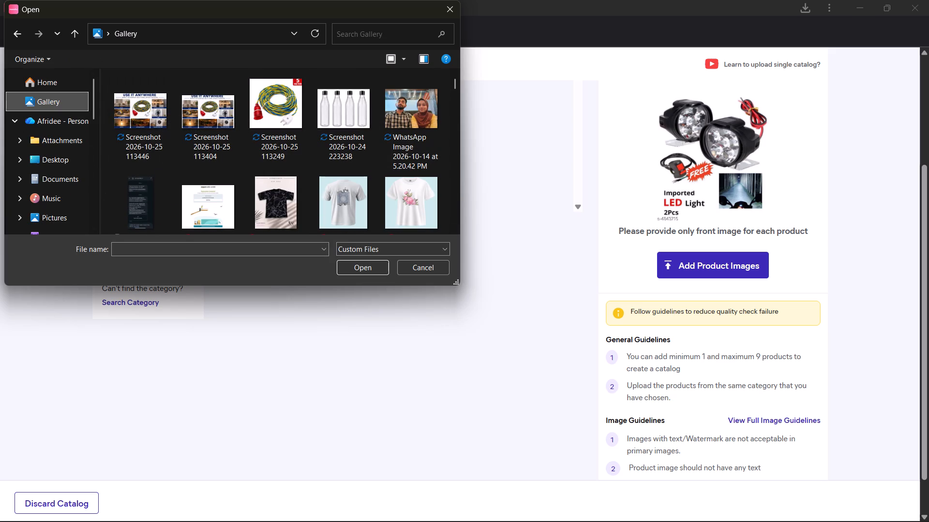
click(263, 114)
click(359, 261)
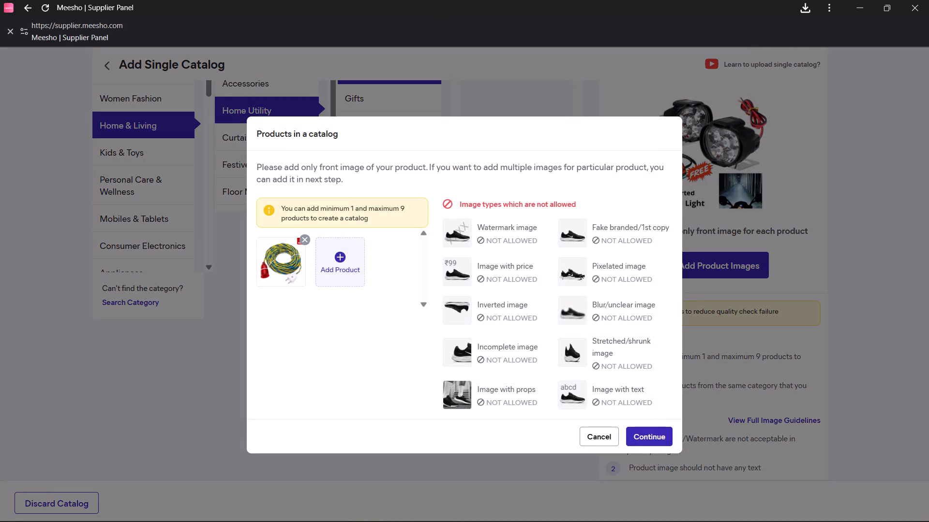
click(662, 434)
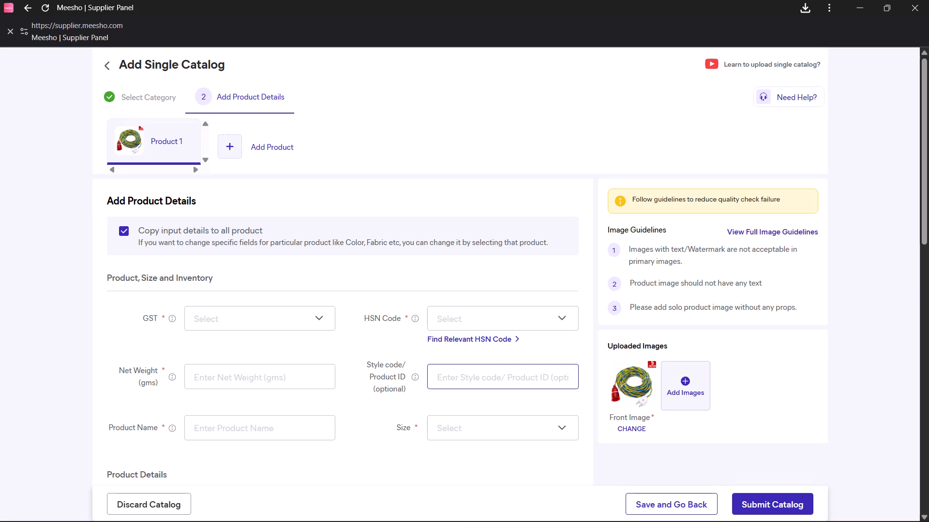
Set the product's GST to 5 and its HSN code to 9405.
click(310, 317)
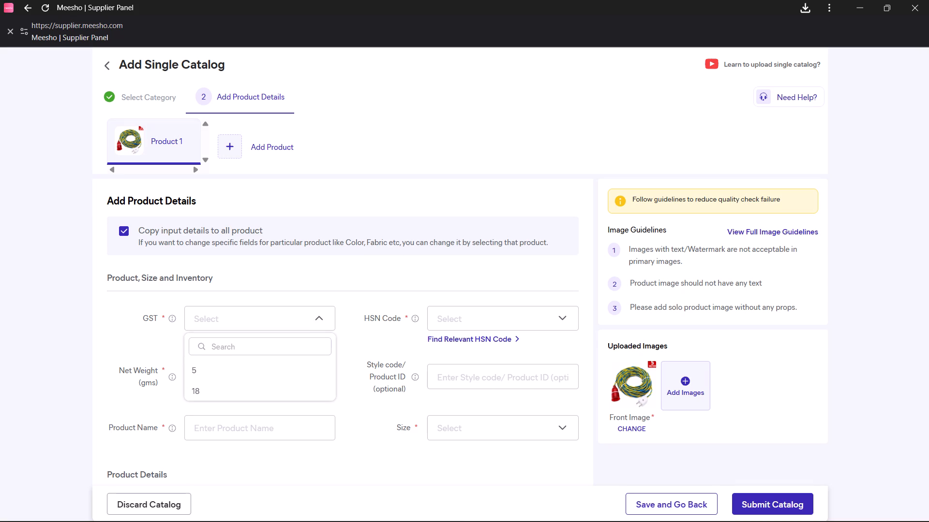
click(267, 377)
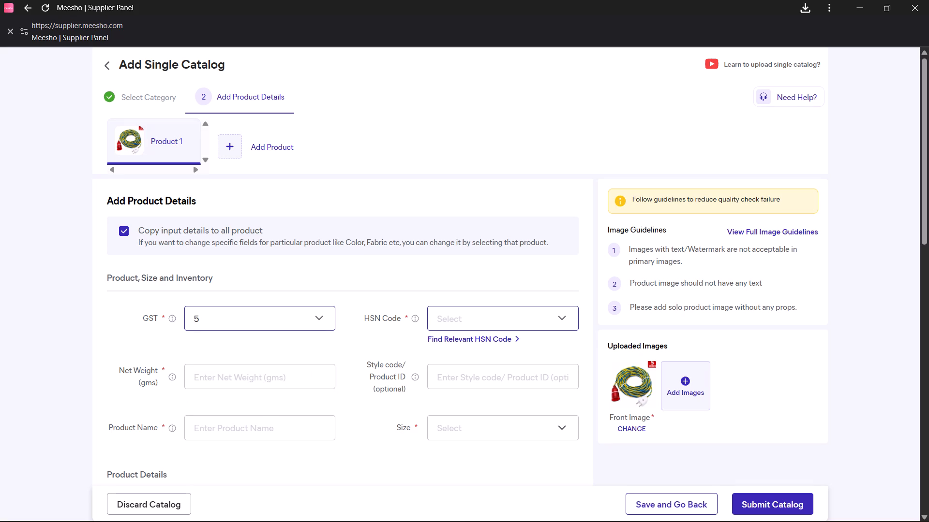
click(471, 323)
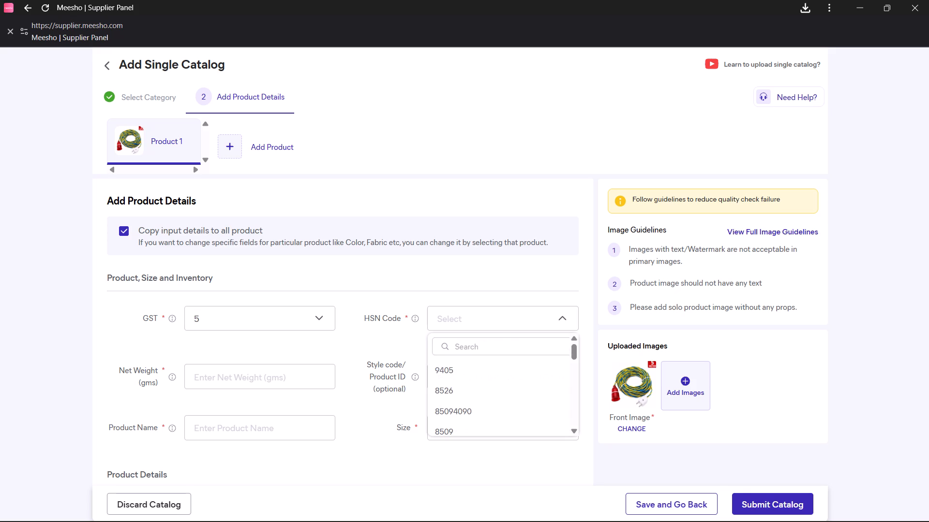
click(463, 374)
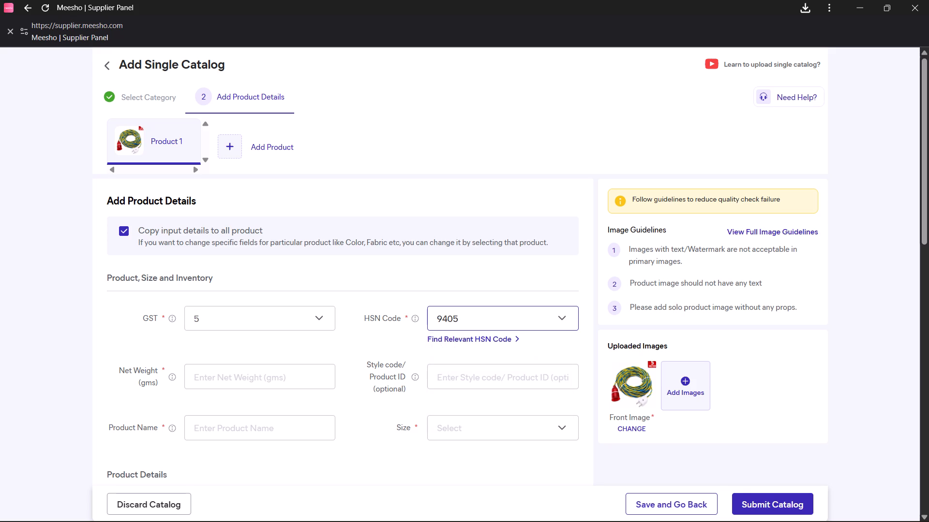
Set the product's net weight to 100 gms.
click(317, 384)
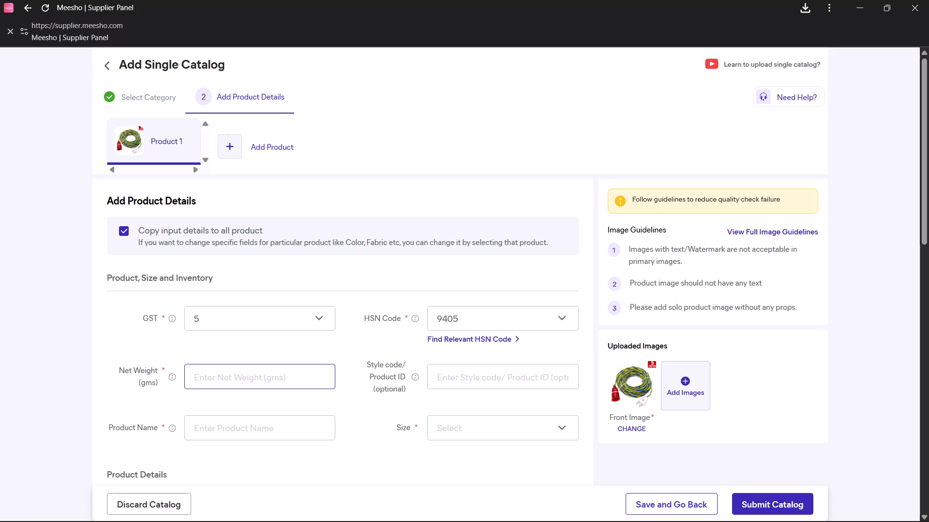
key(1)
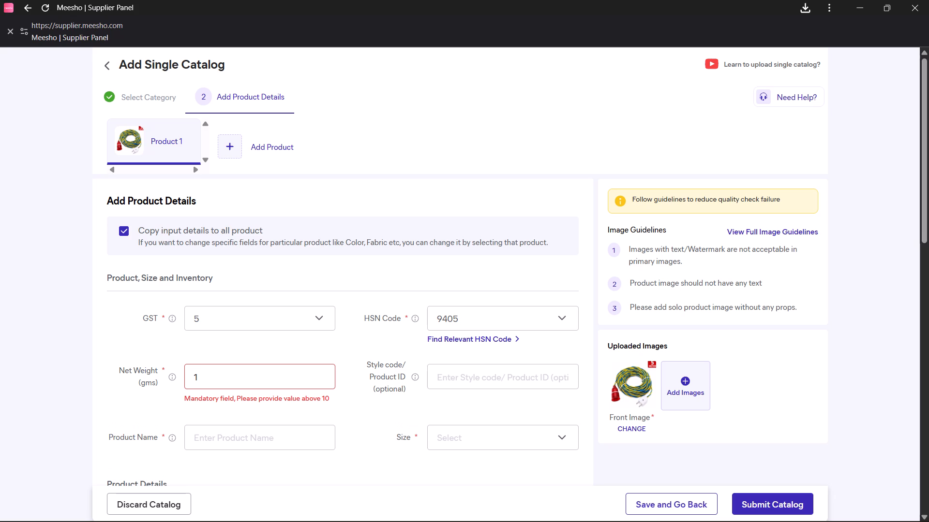
text(00)
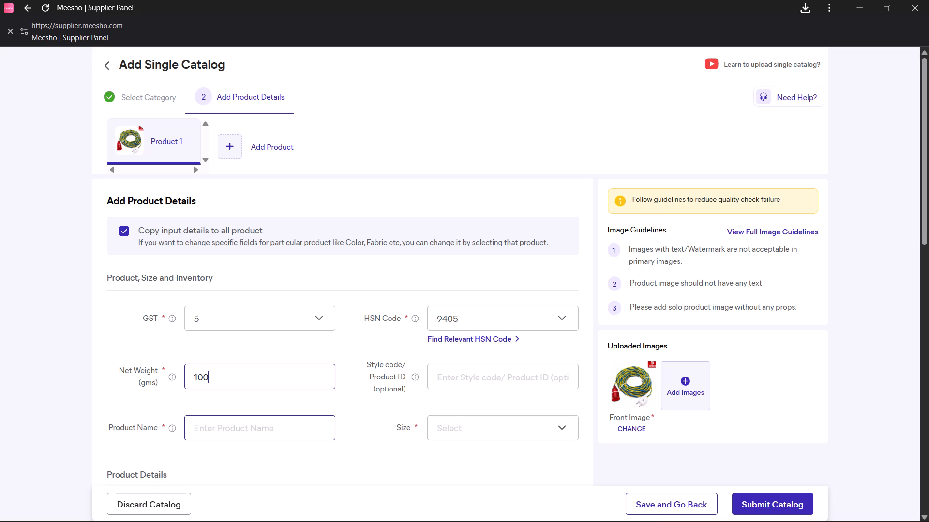
Enter "Electronic Bulb holder With 5 Meter Wire" as the product name.
click(286, 430)
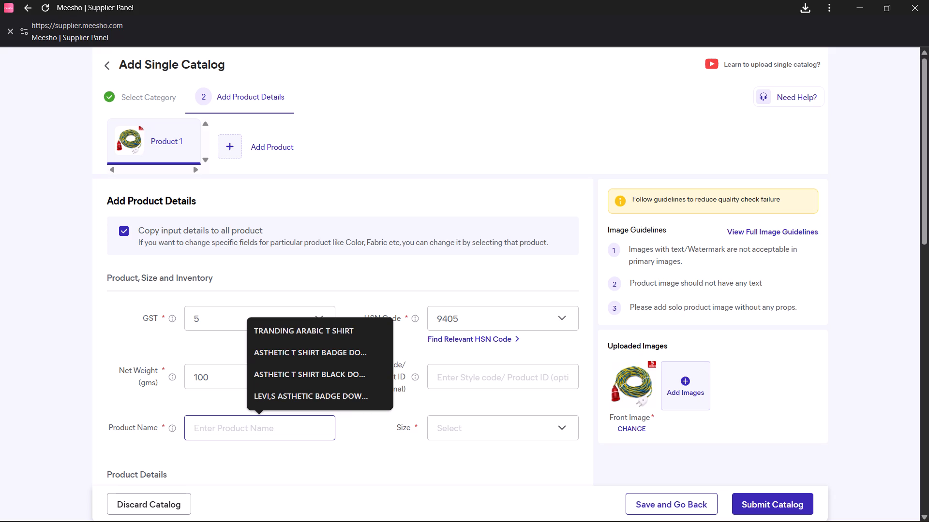
key(e)
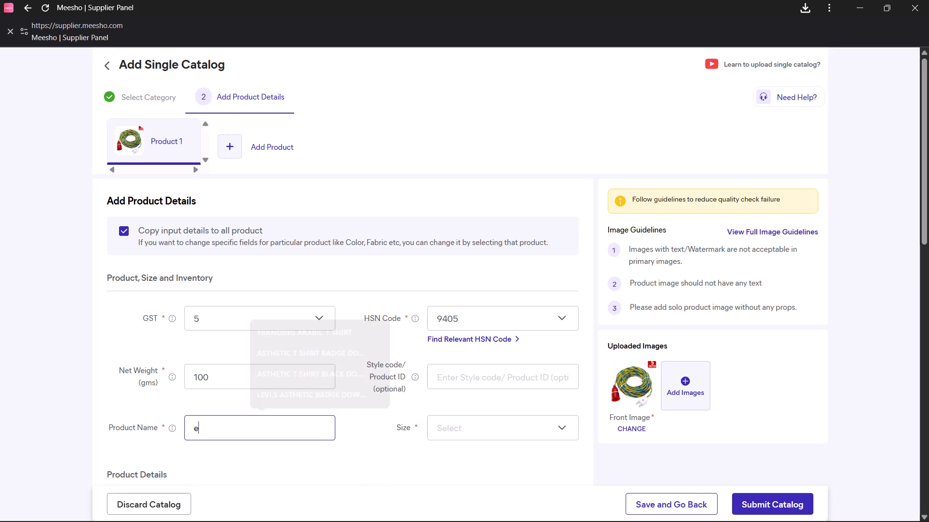
key(BackSpace)
key(shift+e)
text(lectronic)
key(space)
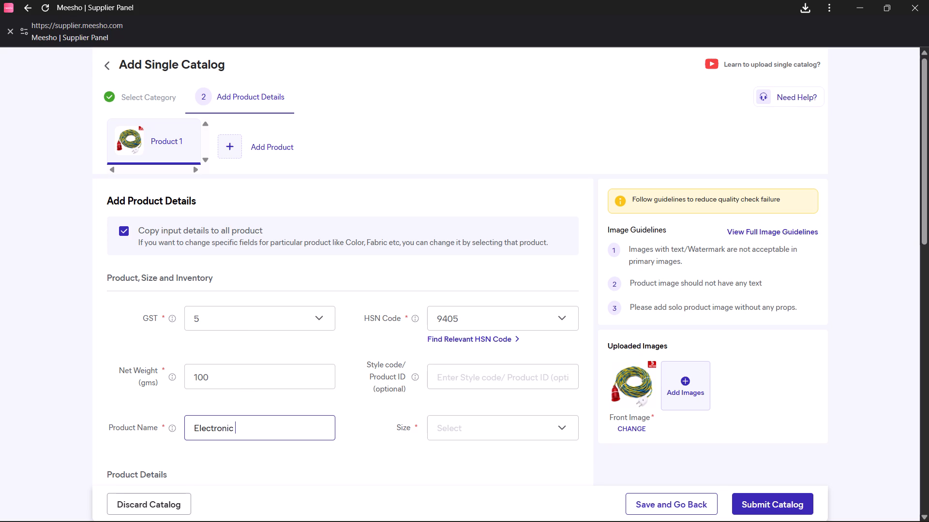
text(Bulb hol)
text(der)
key(space)
text(With)
key(space)
text(5)
key(space)
text(Meter)
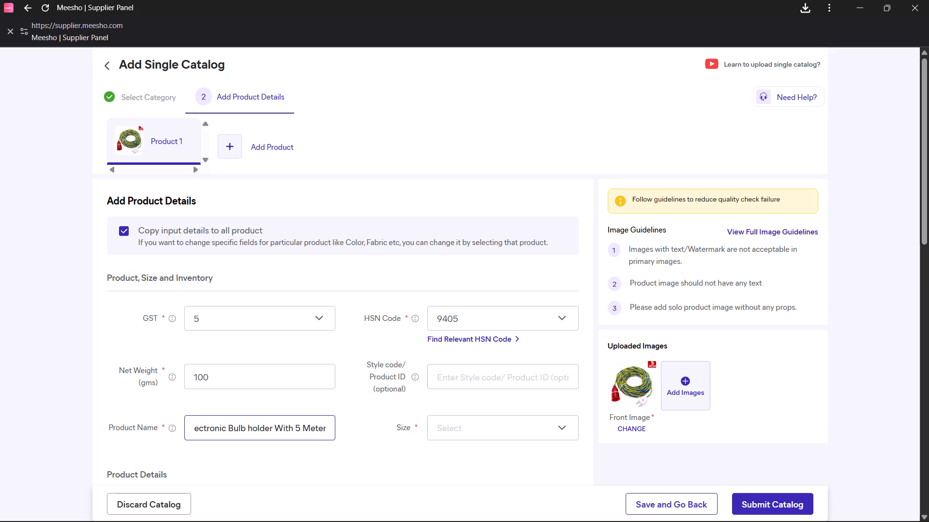
key(space)
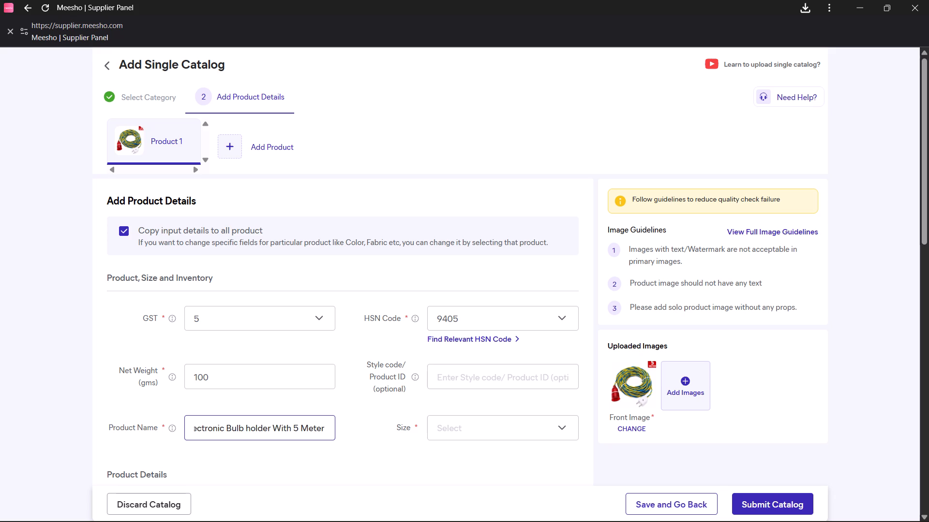
text(Wire)
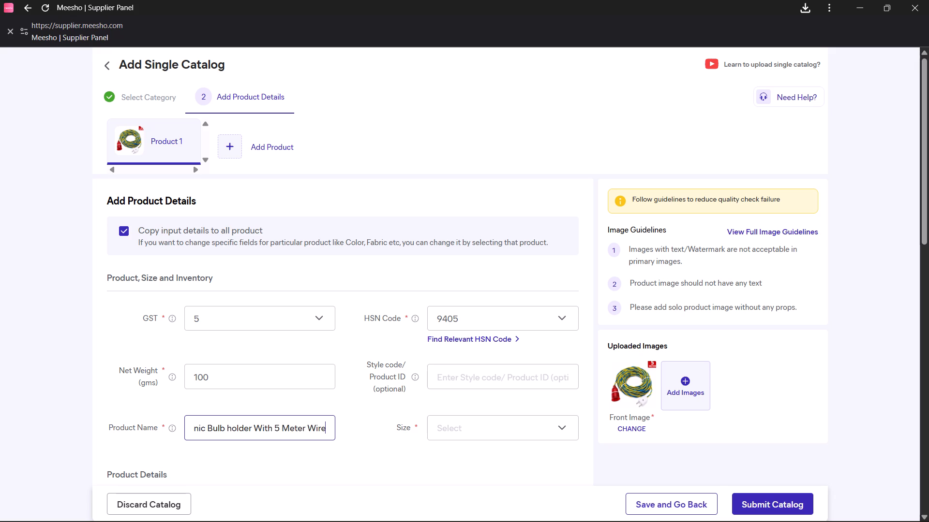
Extend the product name with "& 2 pin Plug" after "Wire", correcting typos in the added words.
key(space)
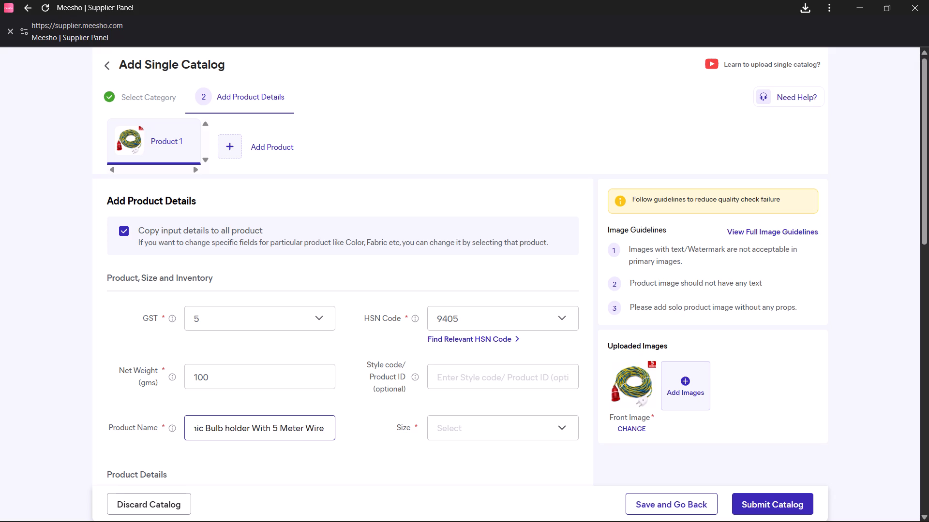
text(&)
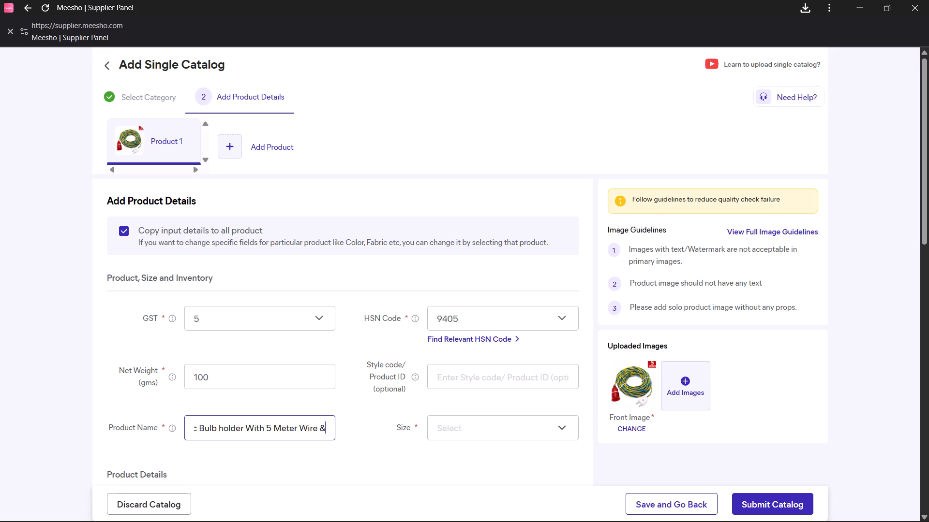
key(space)
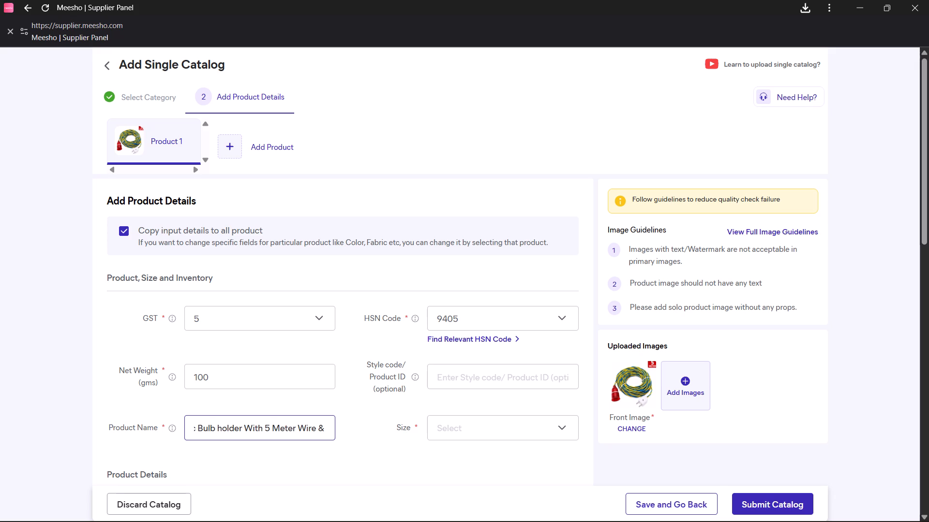
text(2 oi)
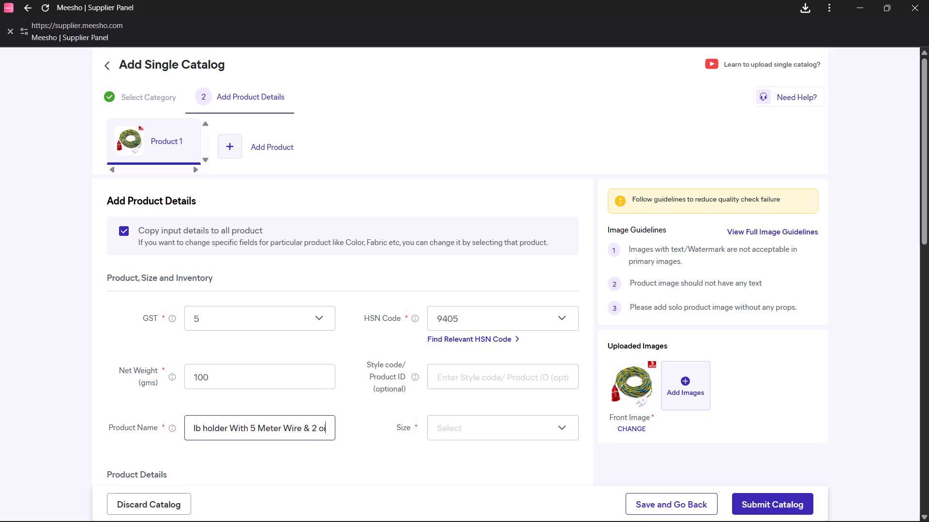
text(n)
key(space)
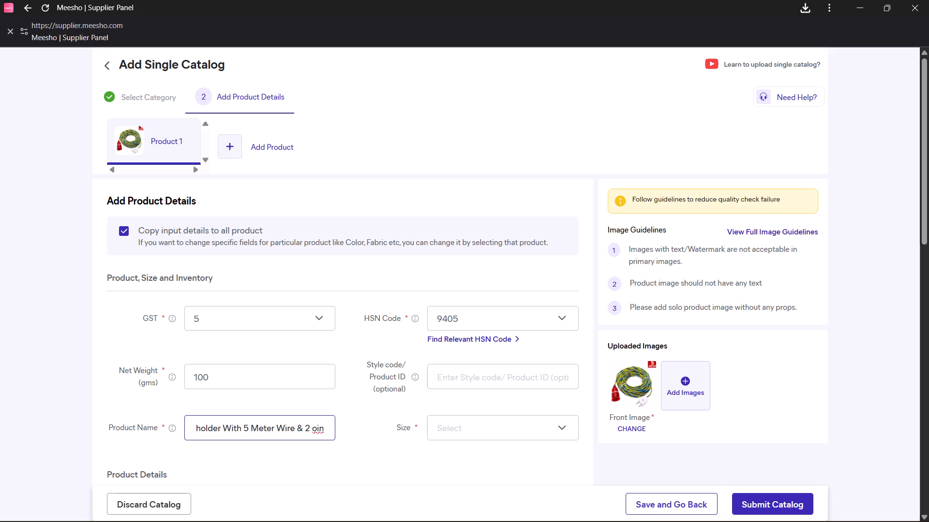
key(BackSpace)
key(BackSpace)
key(BackSpace)
key(BackSpace)
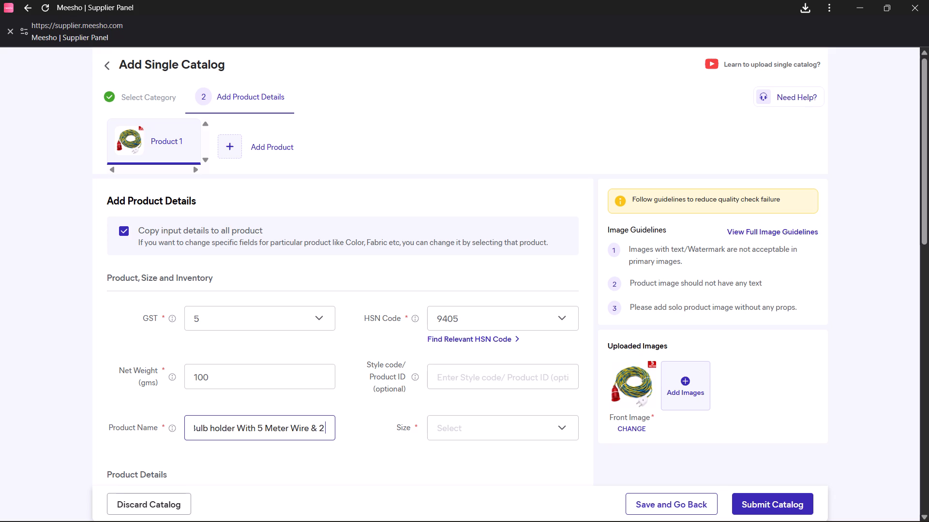
text(pin)
key(space)
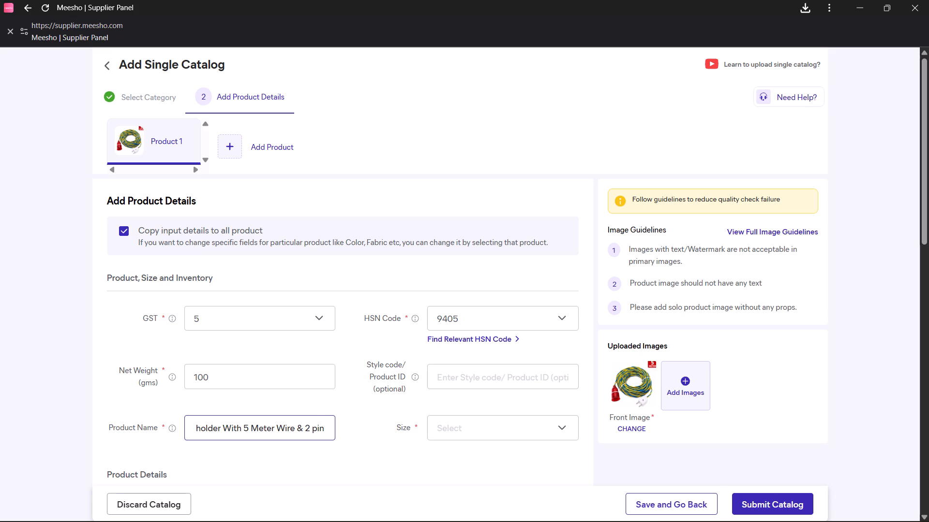
text(PLu)
key(g)
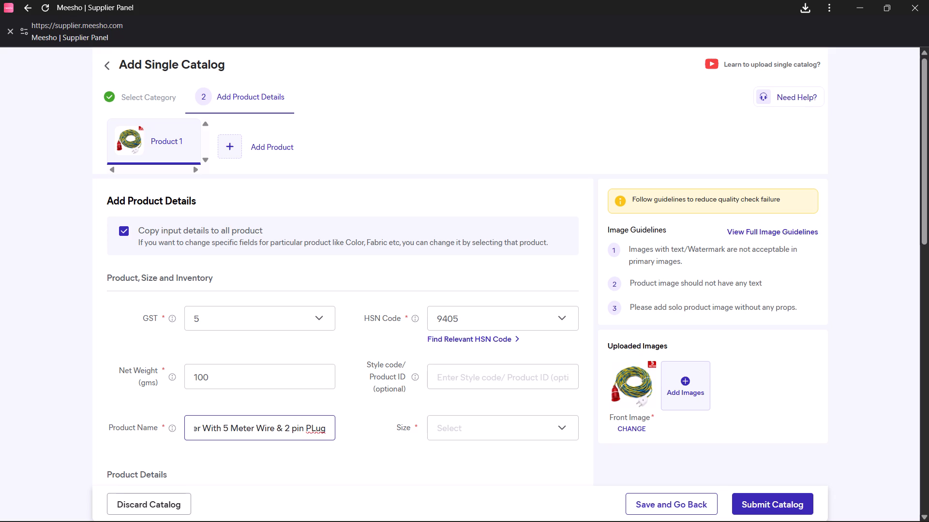
key(Left)
key(Left)
key(BackSpace)
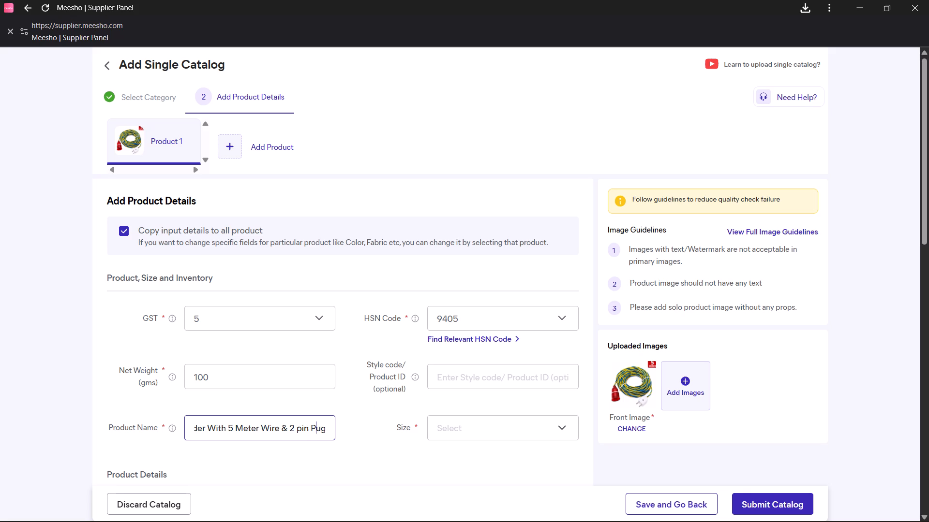
key(l)
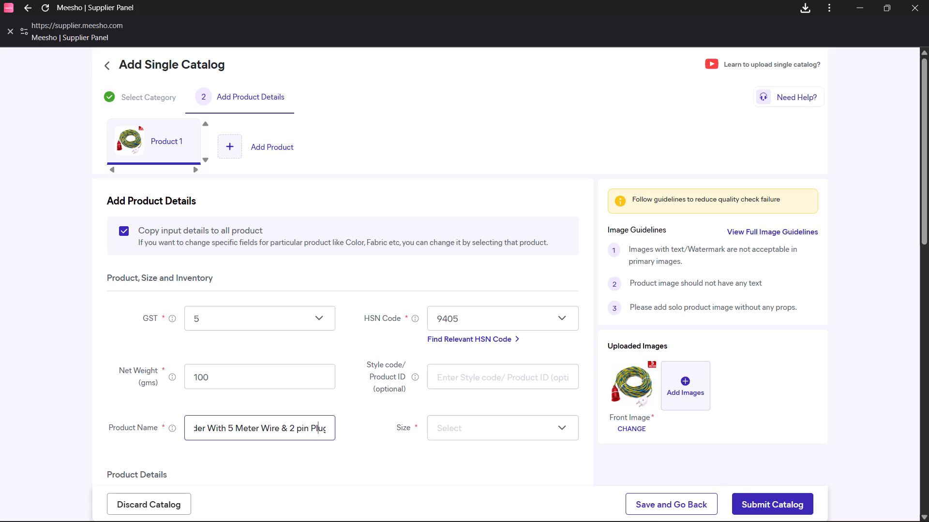
click(313, 430)
key(Right)
key(Right)
key(Right)
key(Right)
key(Right)
key(Right)
key(Right)
key(Right)
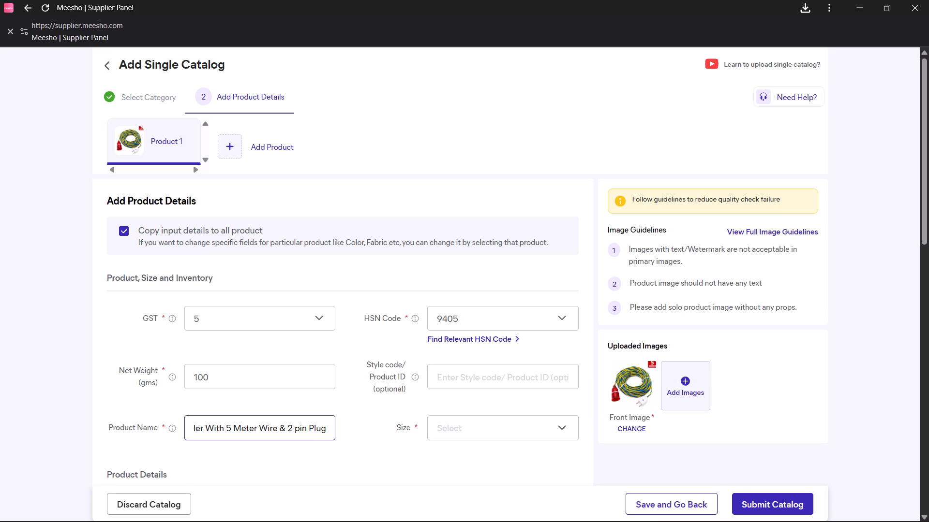
click(324, 428)
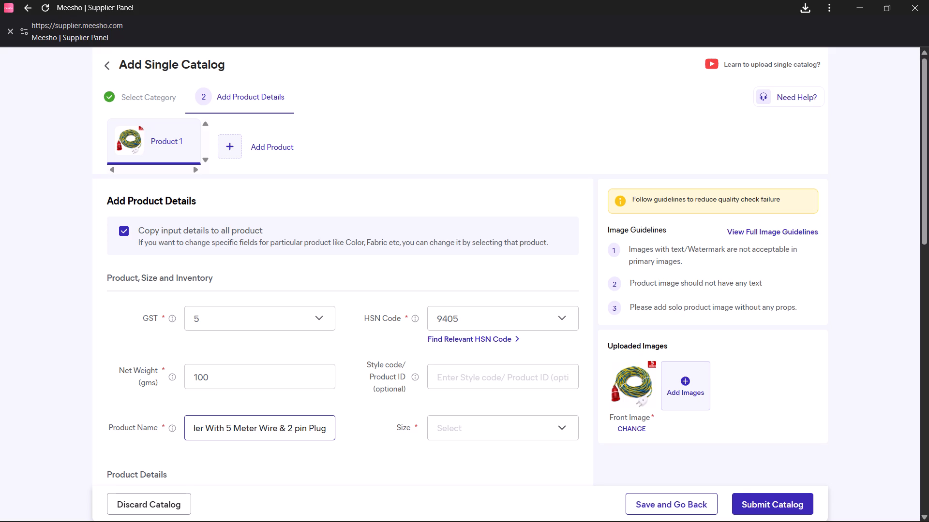
click(323, 430)
key(Right)
Extend the product name with "heavy Duty cabile Copper" after "Plug".
key(space)
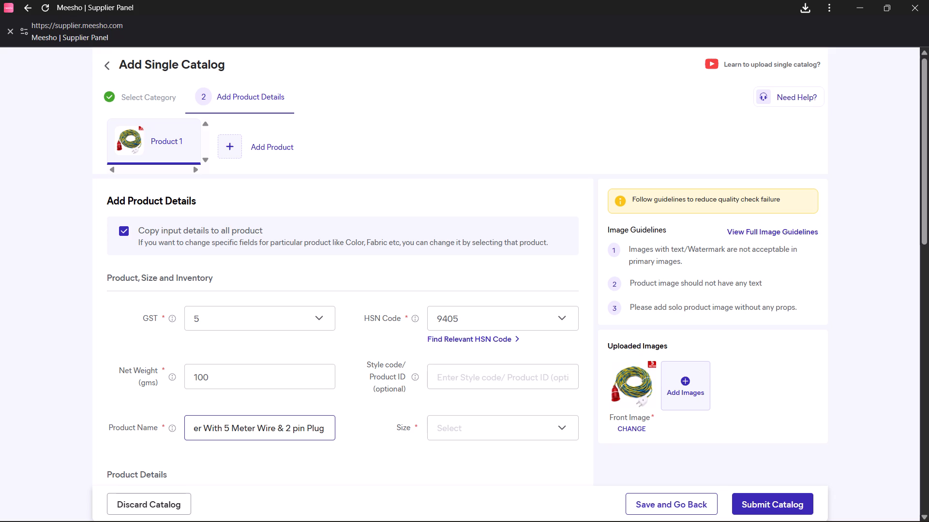
text(heav)
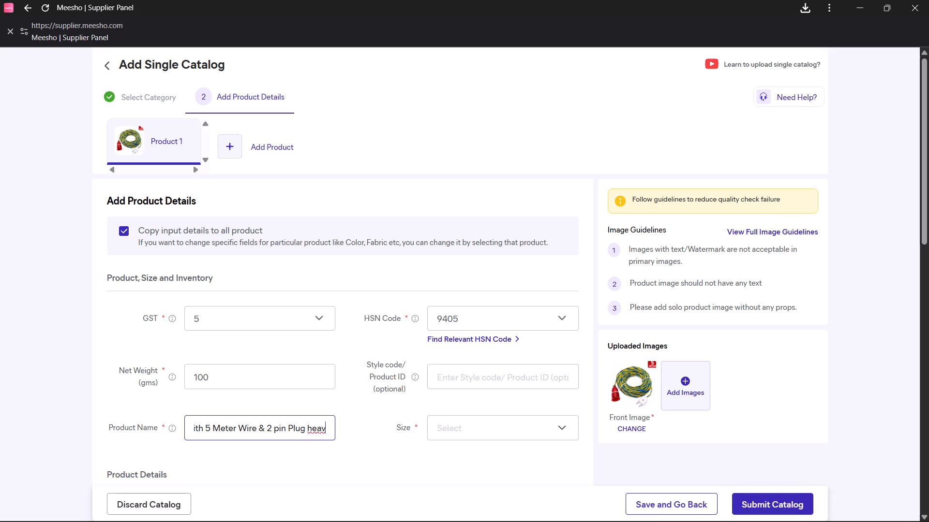
text(y)
key(space)
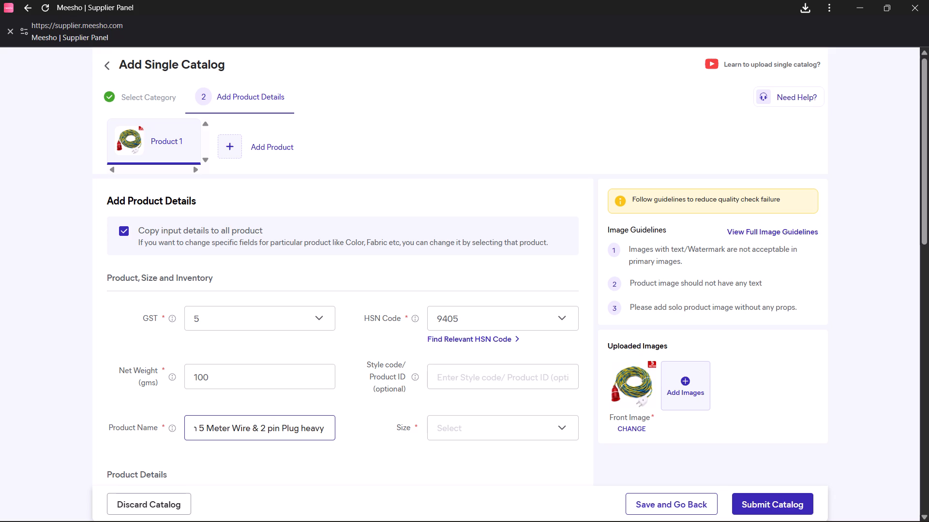
text(Duty)
key(space)
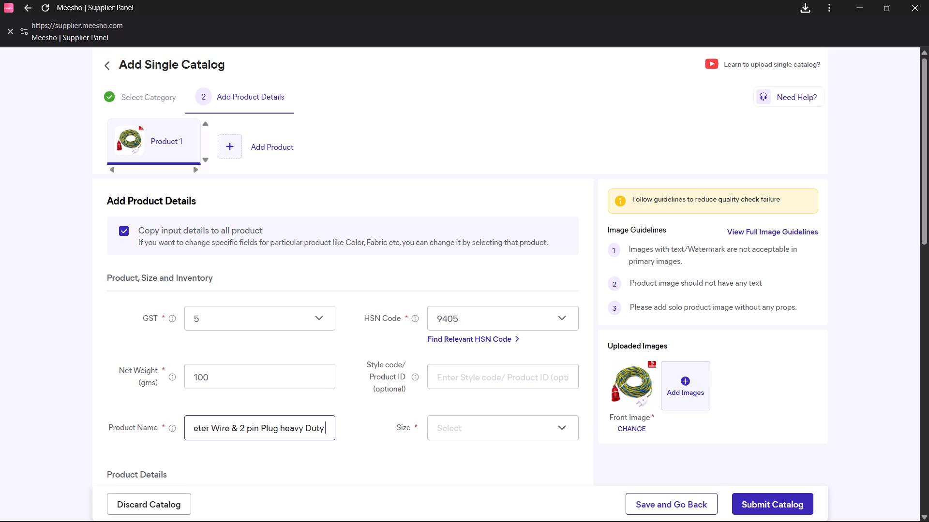
text(cabil)
text(e)
key(space)
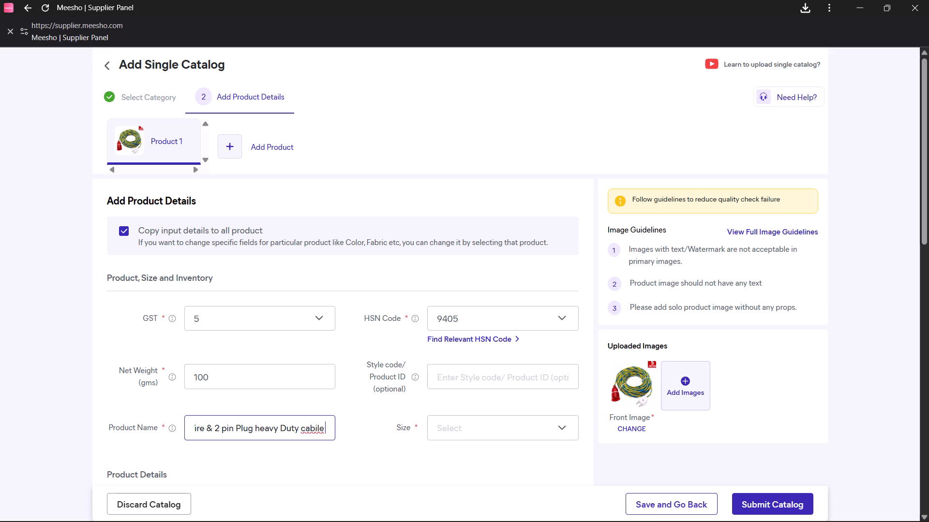
text(Copp)
text(er)
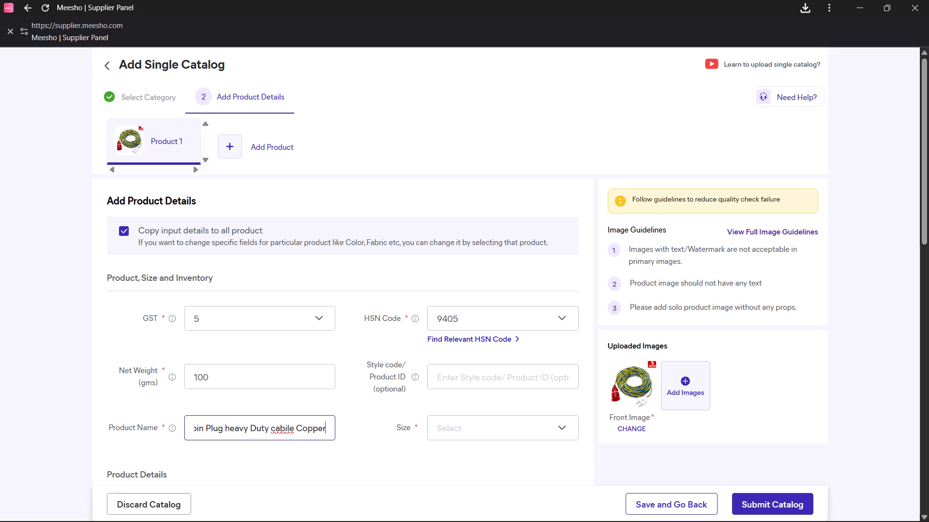
Add "( pack of 1)" to the end of the product name.
key(space)
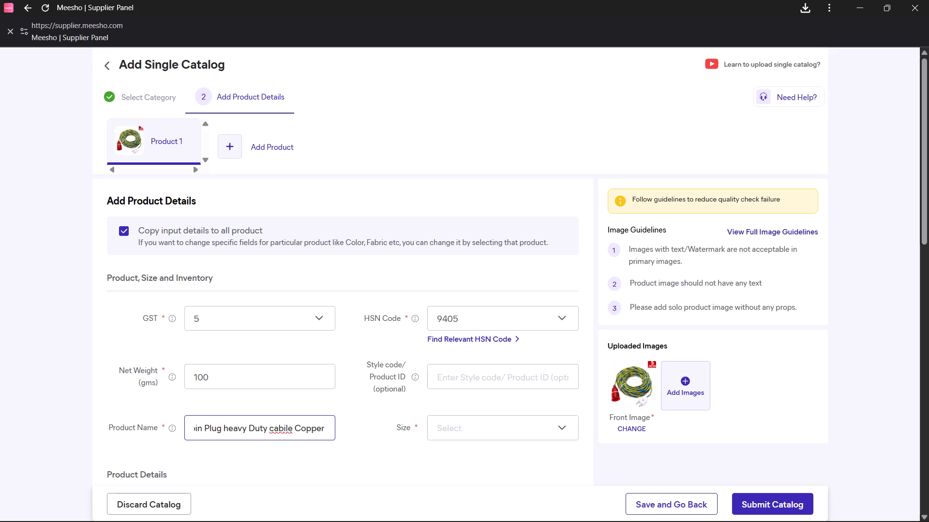
text(( pack)
key(space)
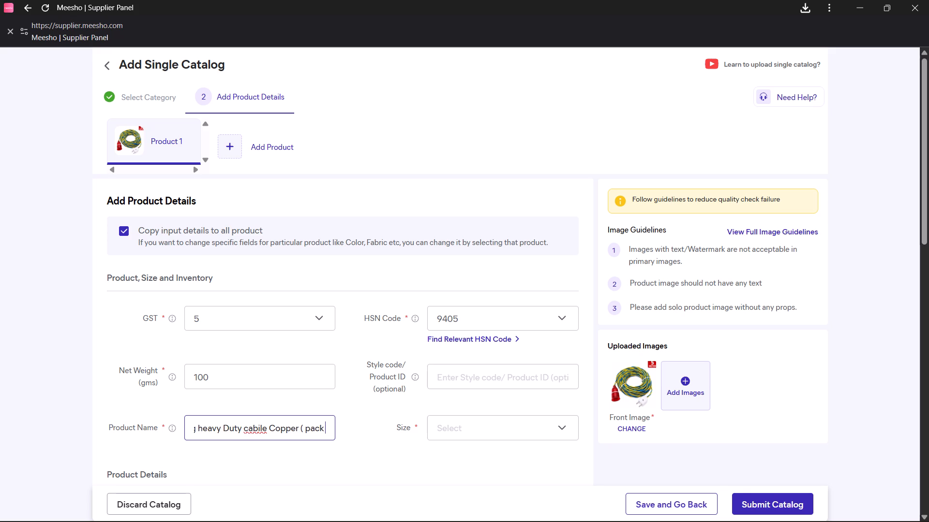
text(of)
key(space)
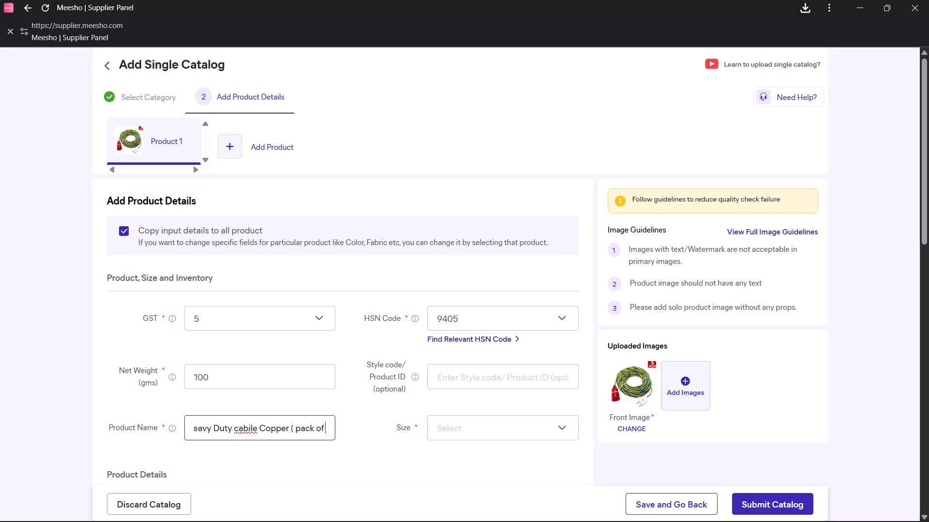
key(1)
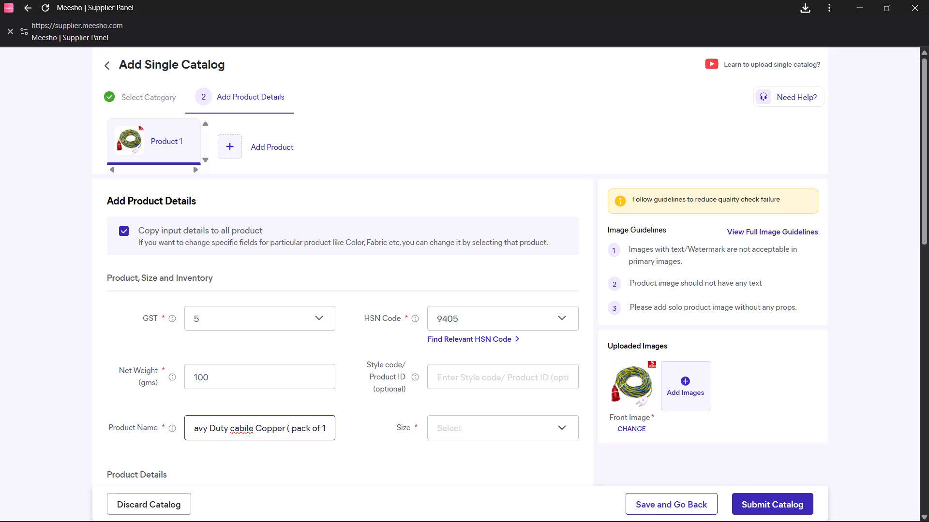
key(shift+parenright)
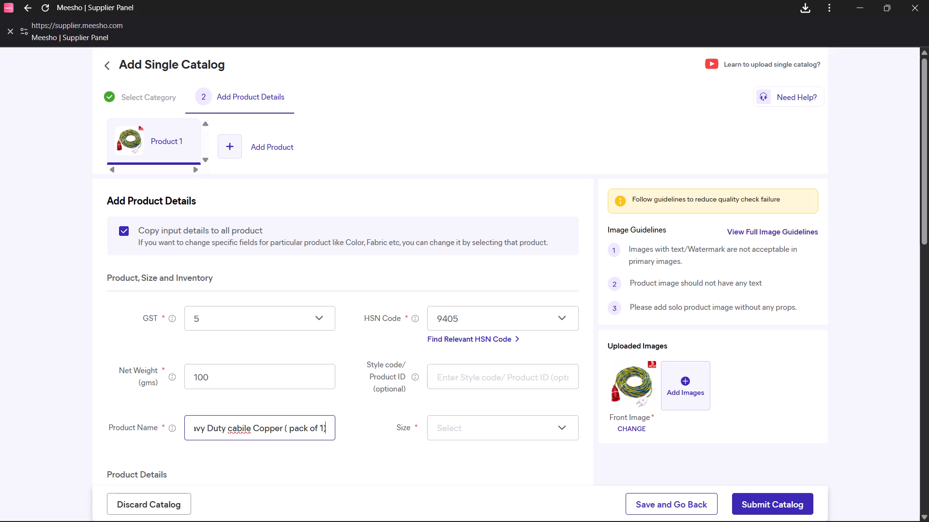
Set the product's size to Free Size and apply the selection.
scroll(323, 430, down, 1)
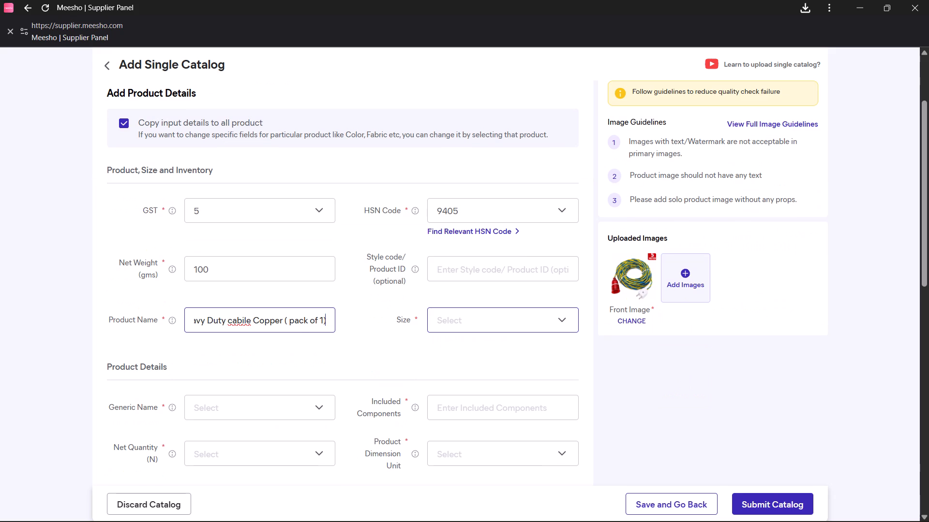
click(496, 331)
click(443, 354)
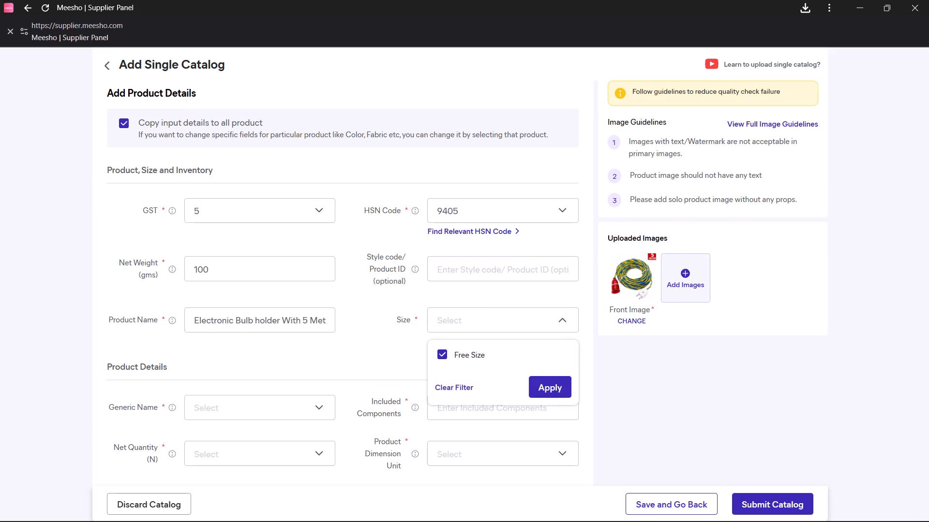
click(554, 390)
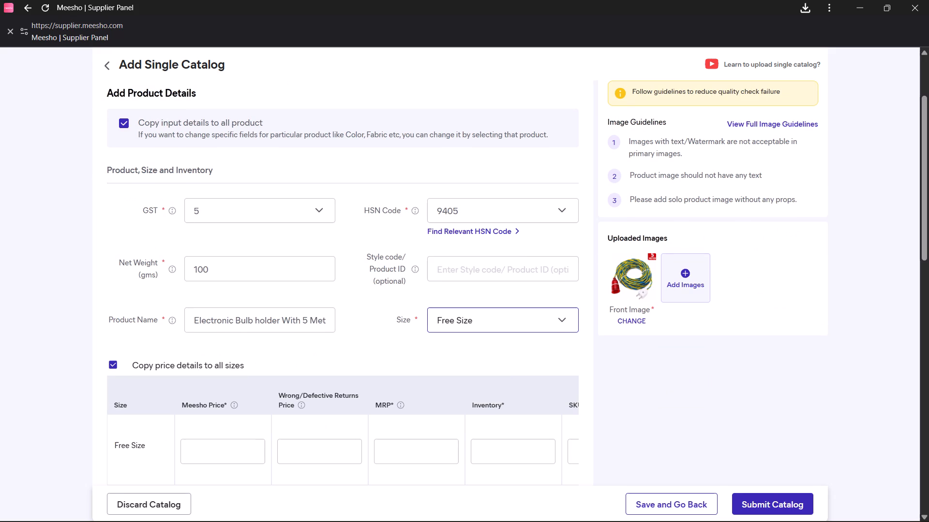
For Free Size, set the Meesho price to 229 and MRP to 599, keeping the suggested wrong/defective returns price of 207.
scroll(370, 340, down, 2)
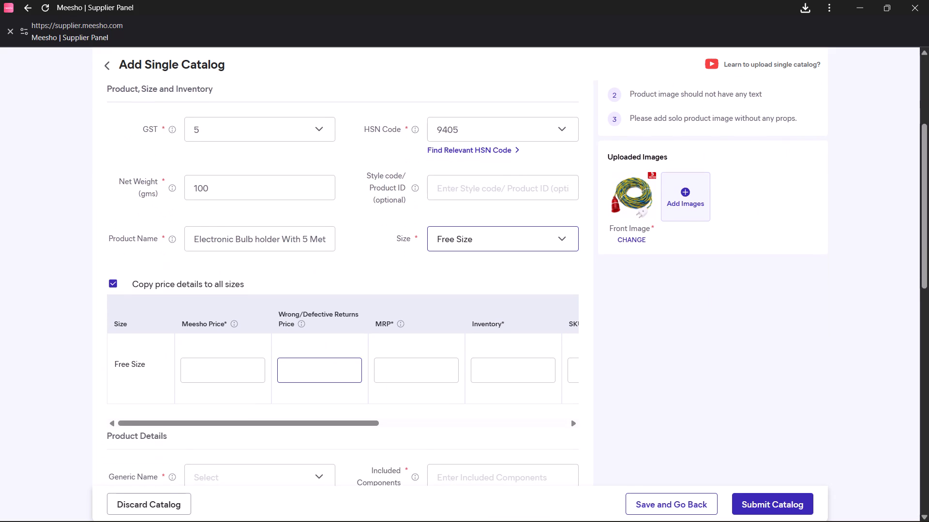
click(237, 367)
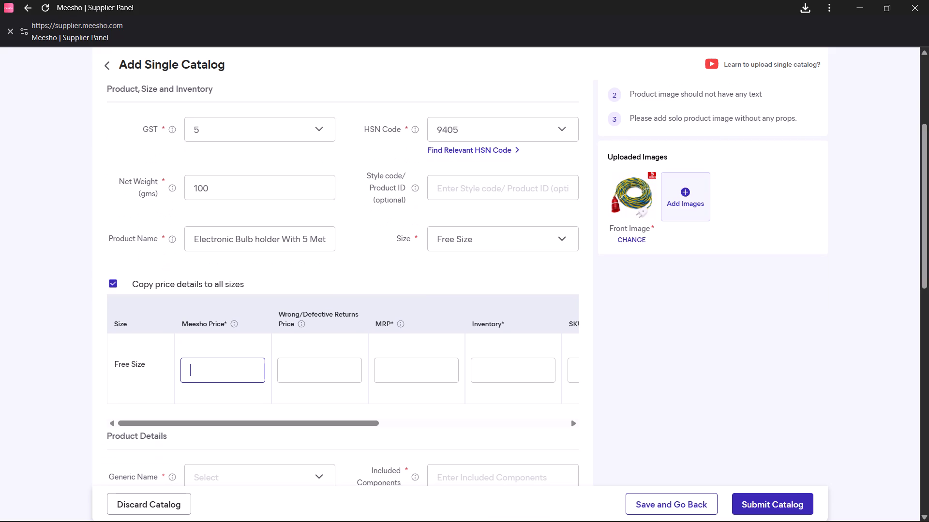
text(229)
click(300, 369)
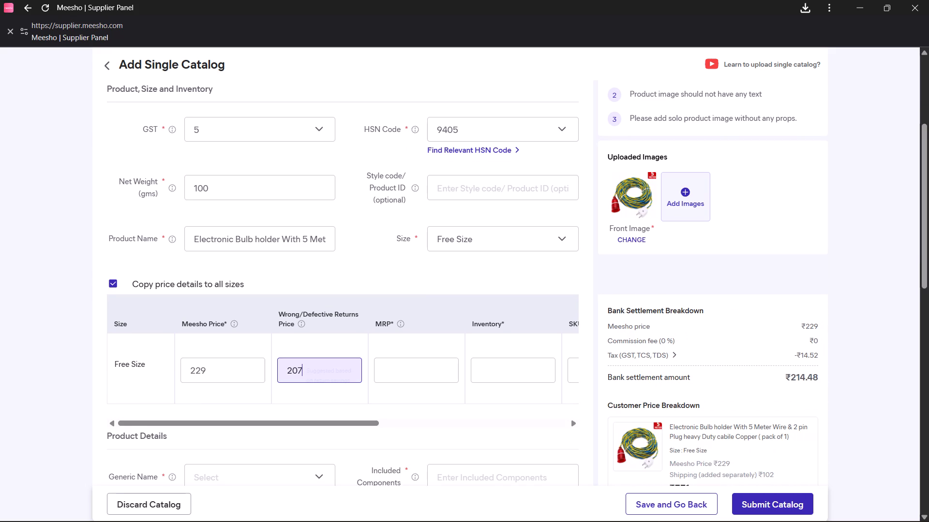
click(300, 369)
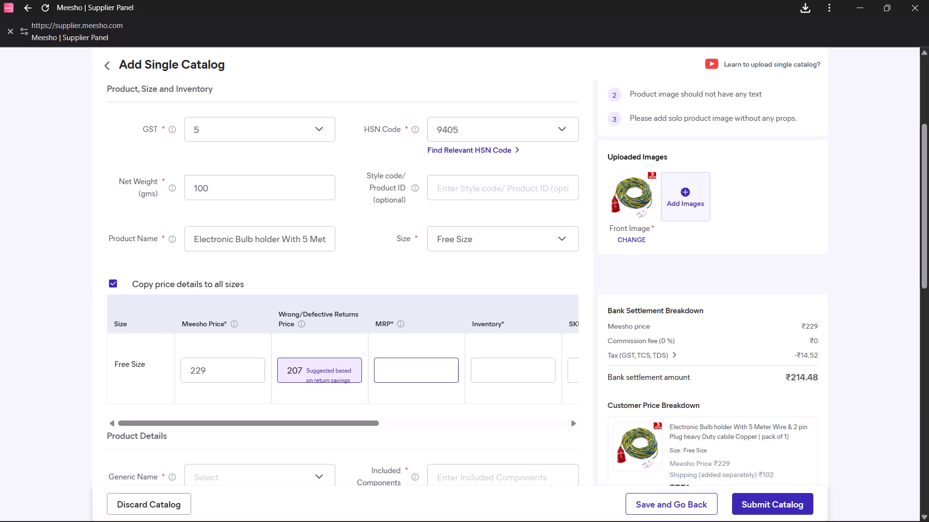
click(379, 365)
text(599)
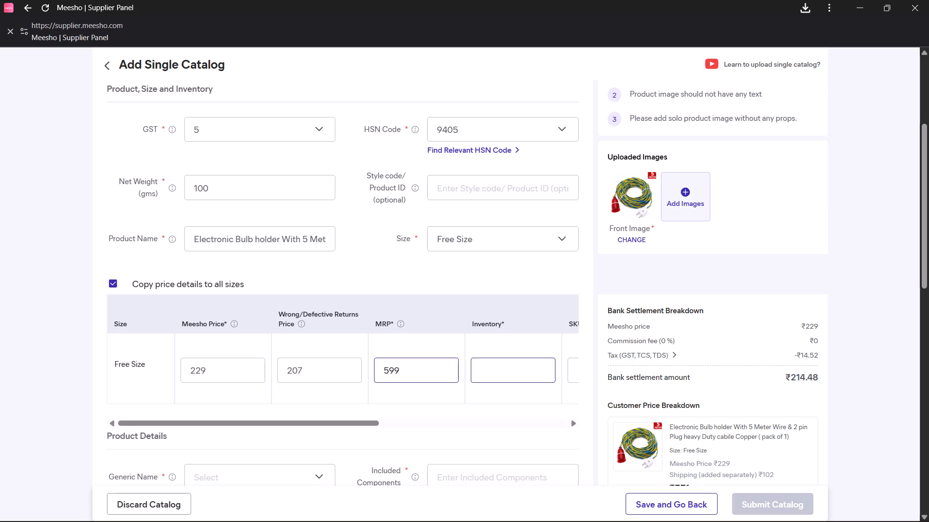
Set the Free Size inventory to 1000.
click(486, 365)
text(10000)
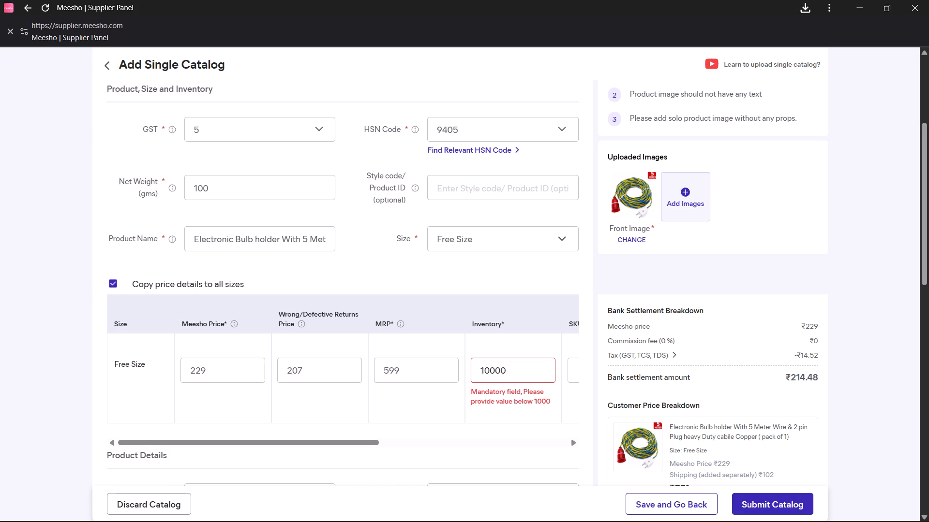
key(BackSpace)
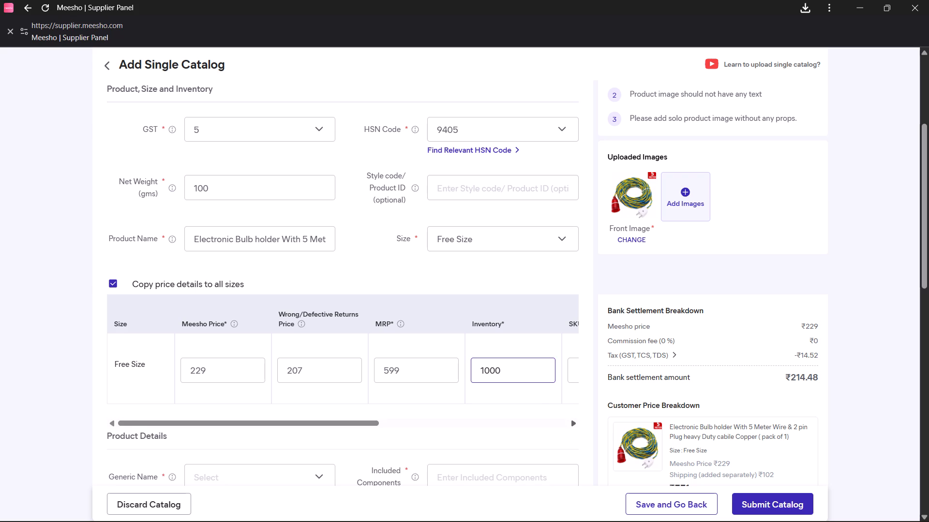
Enter "2pinjak" as the SKU ID for Free Size.
click(573, 422)
click(573, 422)
triple_click(573, 422)
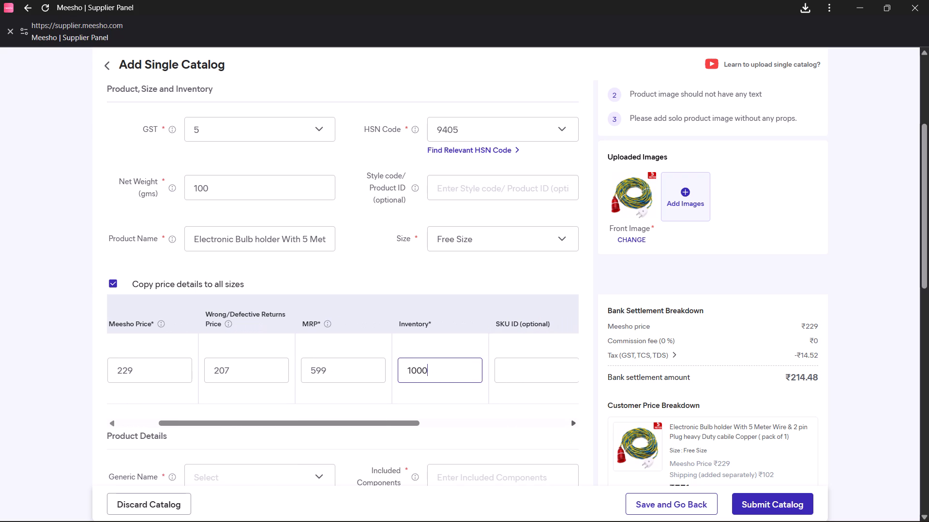
double_click(573, 422)
click(429, 377)
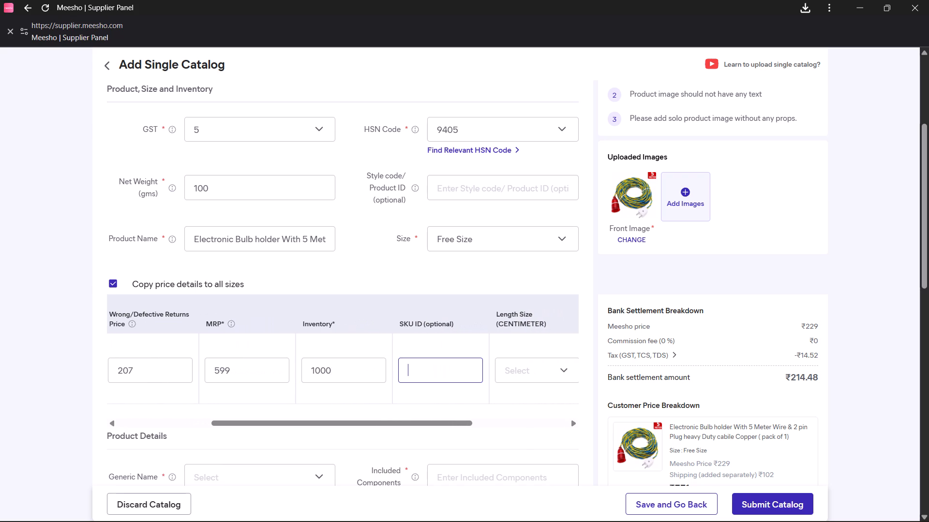
key(2)
key(o)
key(BackSpace)
text(pin)
text(ja)
key(k)
Set the length size of the Free Size entry to 10 centimetres.
click(516, 377)
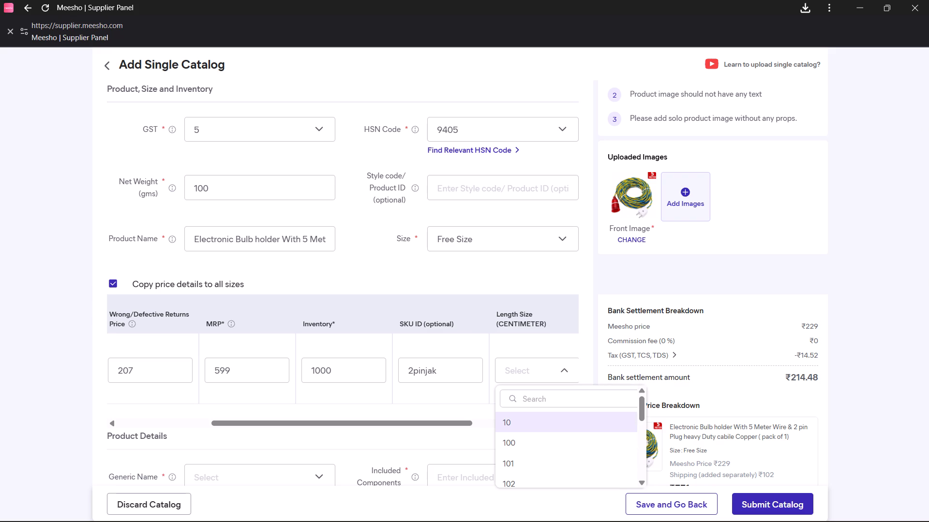
scroll(519, 355, left, 2)
scroll(578, 481, down, 2)
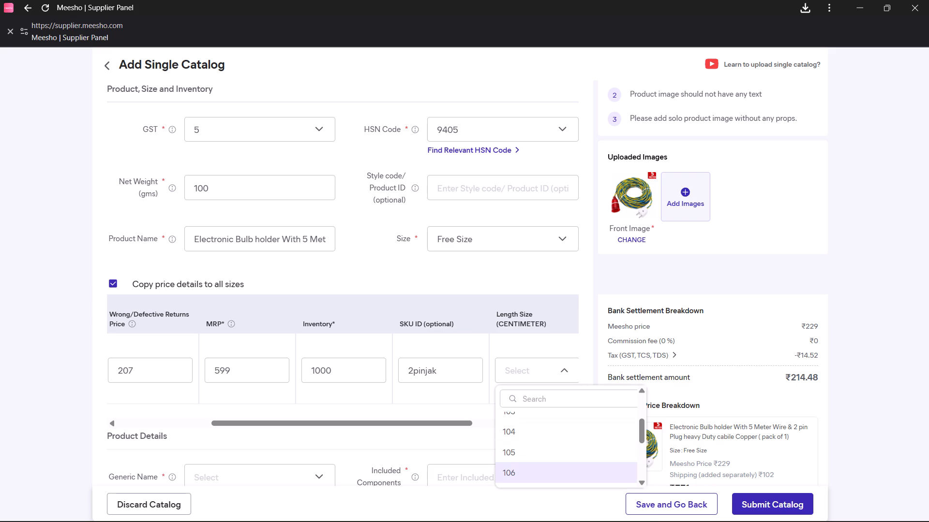
scroll(578, 481, down, 3)
scroll(578, 481, up, 7)
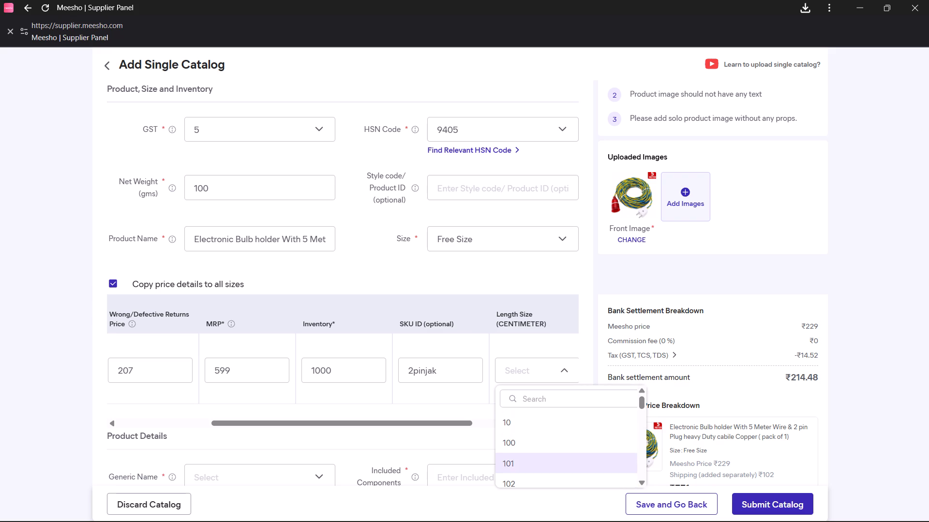
click(542, 419)
Set the width size of the Free Size entry to 10 centimetres.
scroll(507, 339, left, 4)
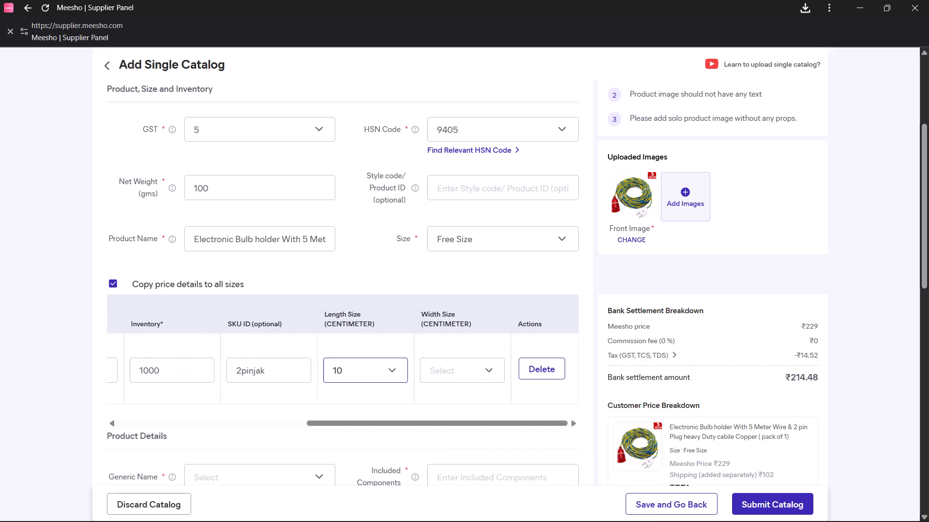
scroll(507, 339, left, 1)
click(475, 374)
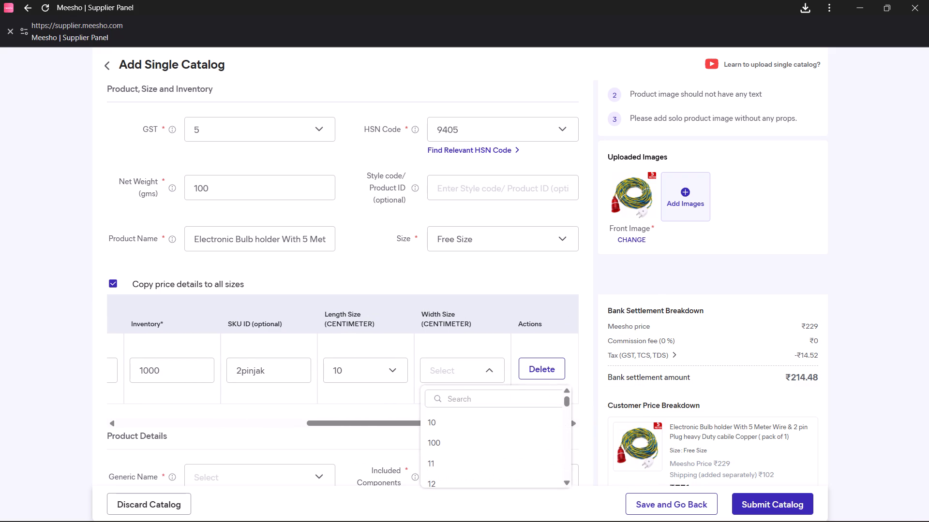
click(467, 421)
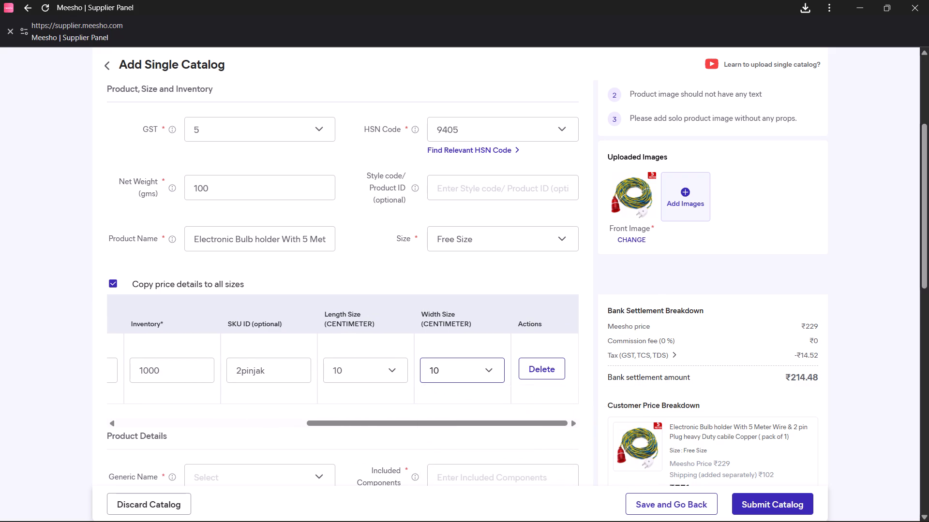
scroll(437, 397, down, 3)
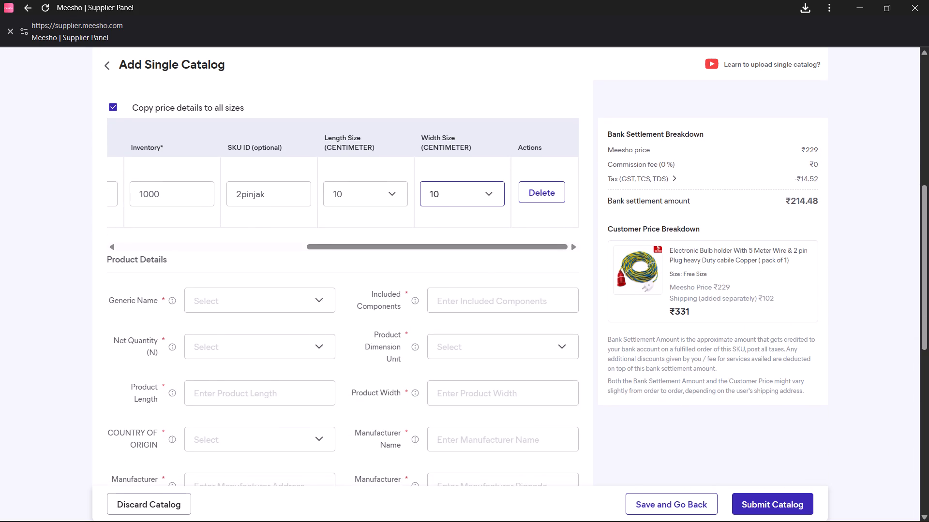
Set the generic name to Electronic Utility and the net quantity to 1 in the product details.
click(317, 308)
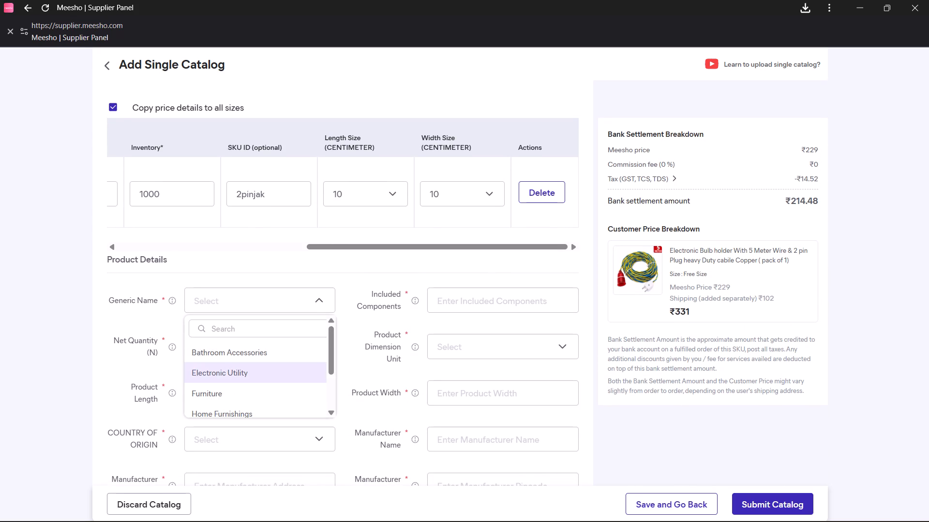
click(299, 380)
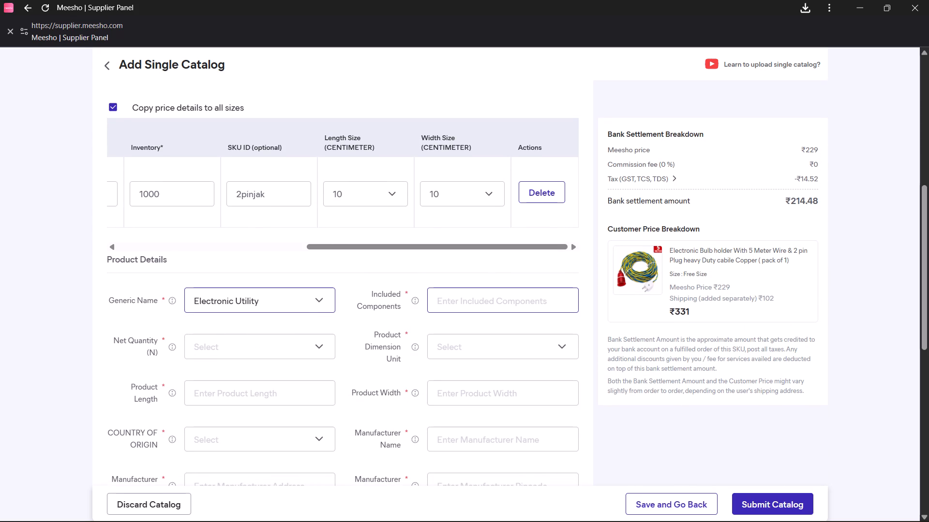
click(450, 305)
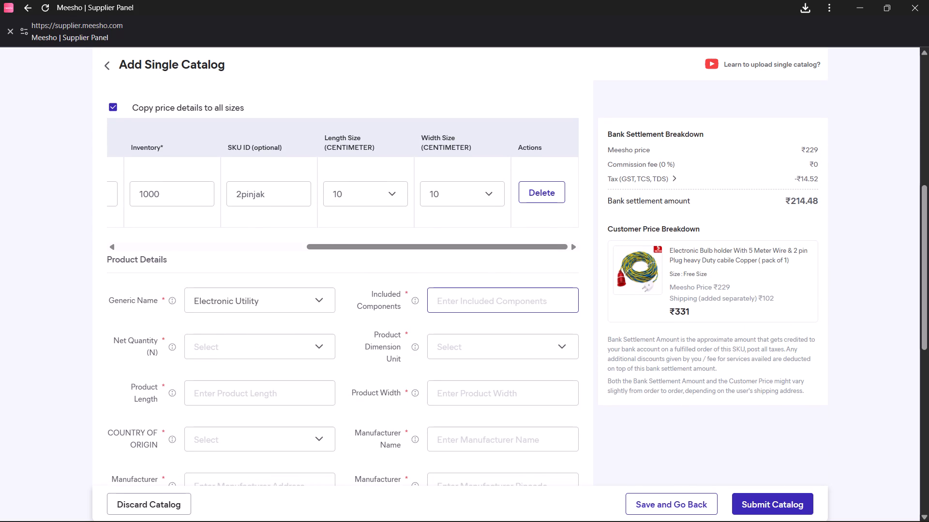
click(306, 341)
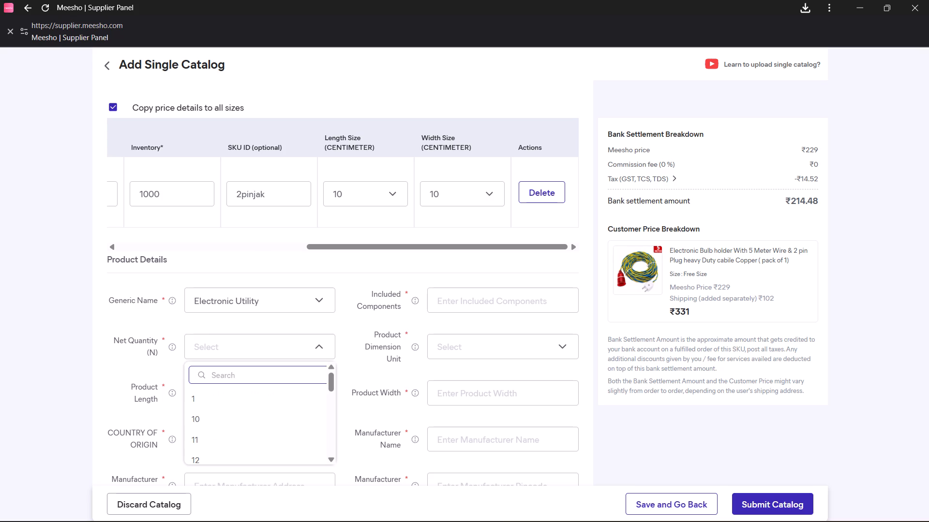
click(281, 401)
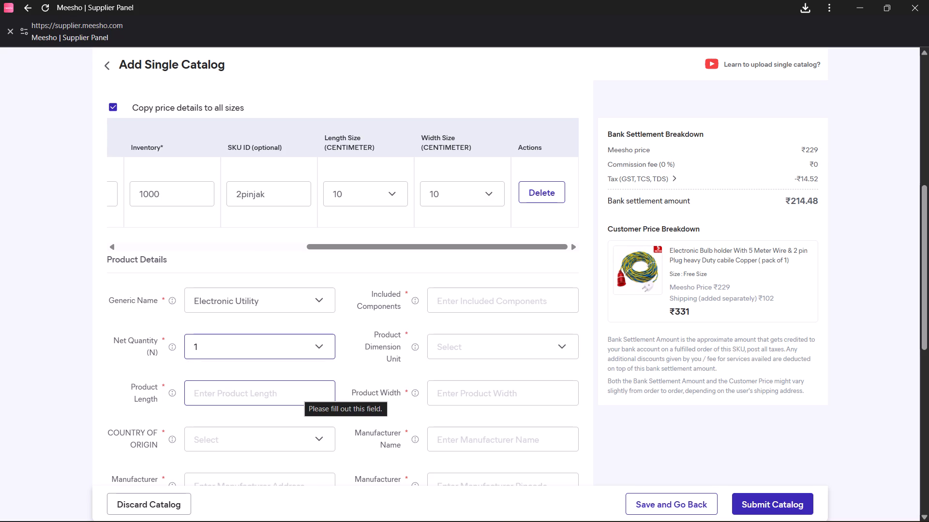
Enter "5 Meter" as the product length.
click(298, 392)
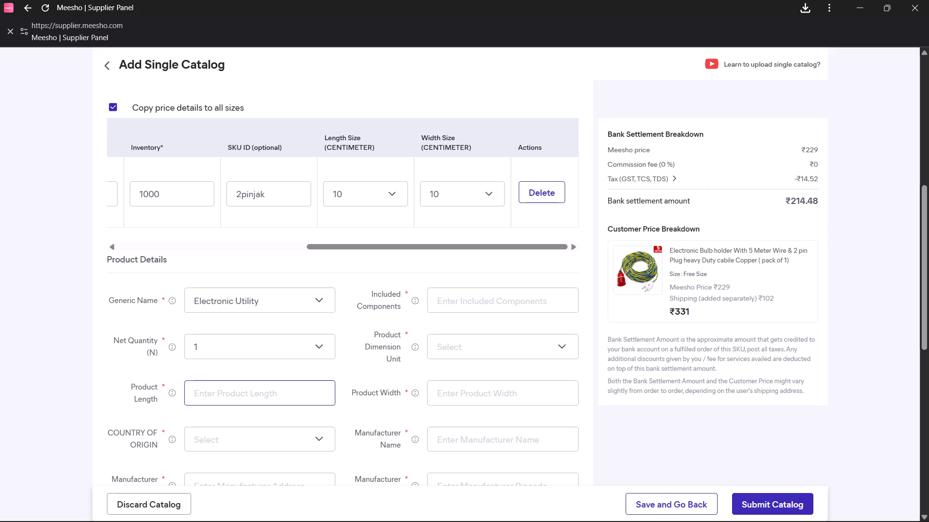
key(5)
key(space)
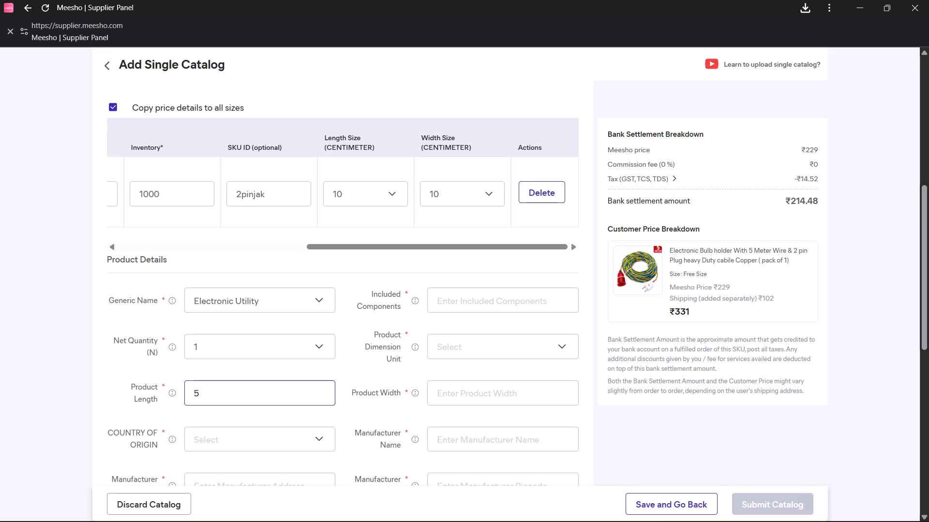
key(shift+m)
text(eter)
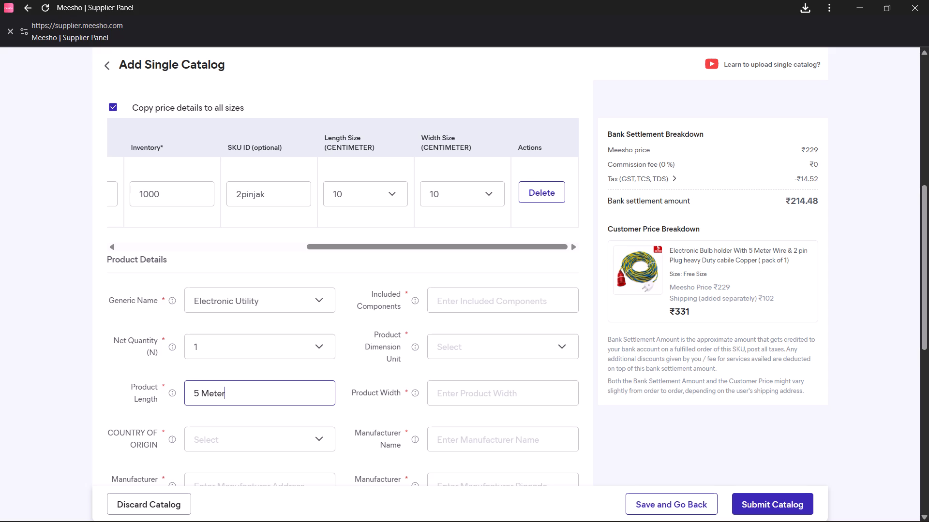
Set the country of origin to India.
click(283, 442)
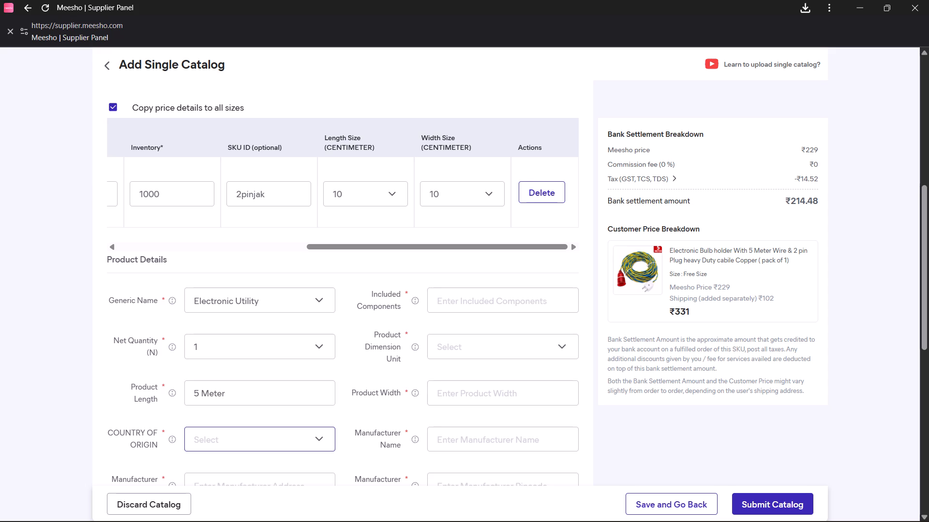
click(265, 449)
Mark the packer details as the same as the manufacturer details.
scroll(288, 445, down, 2)
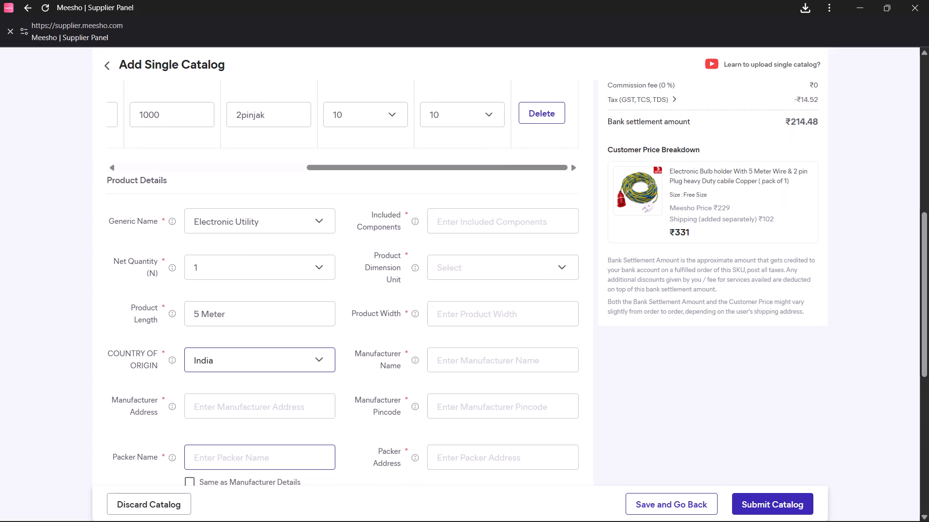
scroll(288, 445, down, 2)
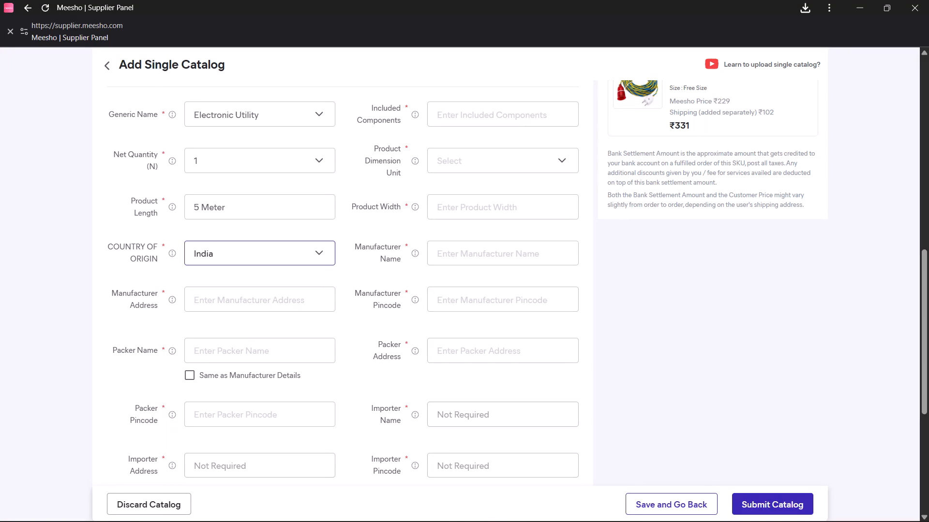
click(189, 371)
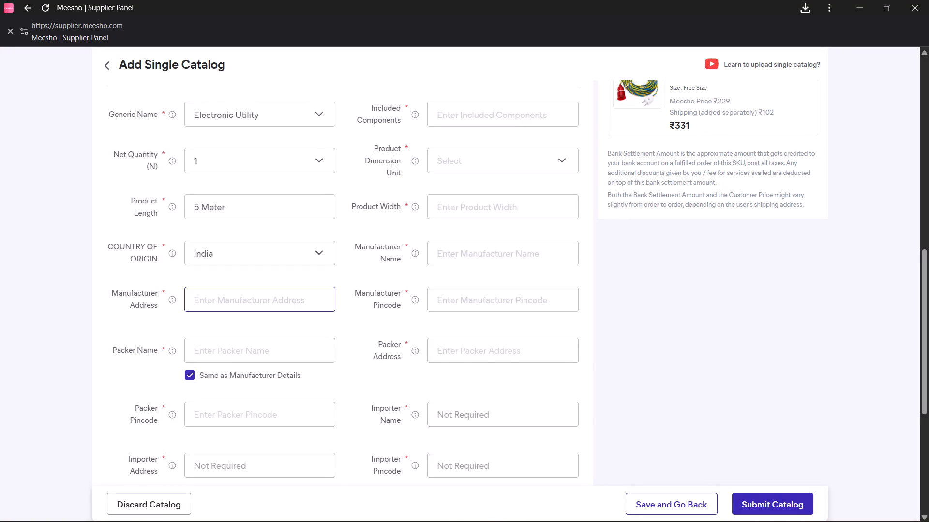
Set the product dimension unit to m and the product width to 10.
scroll(259, 295, up, 2)
click(485, 200)
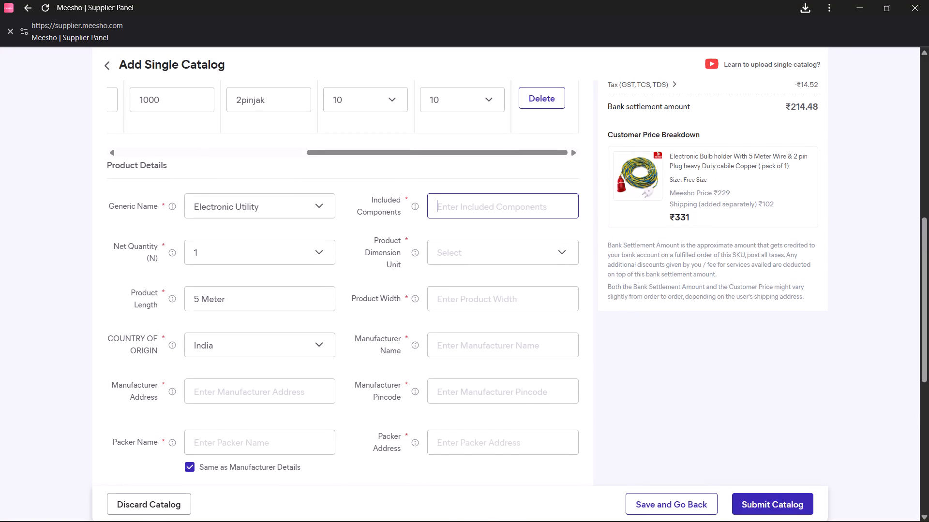
click(471, 255)
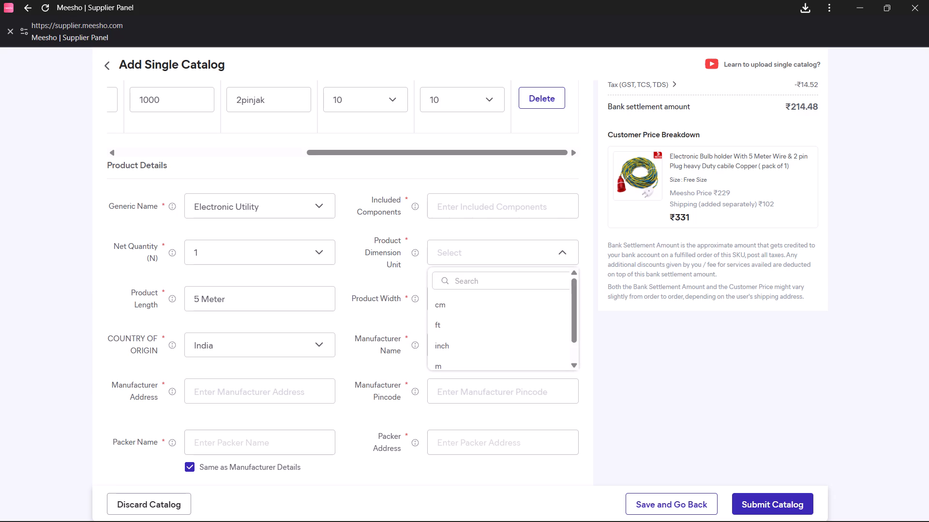
click(470, 362)
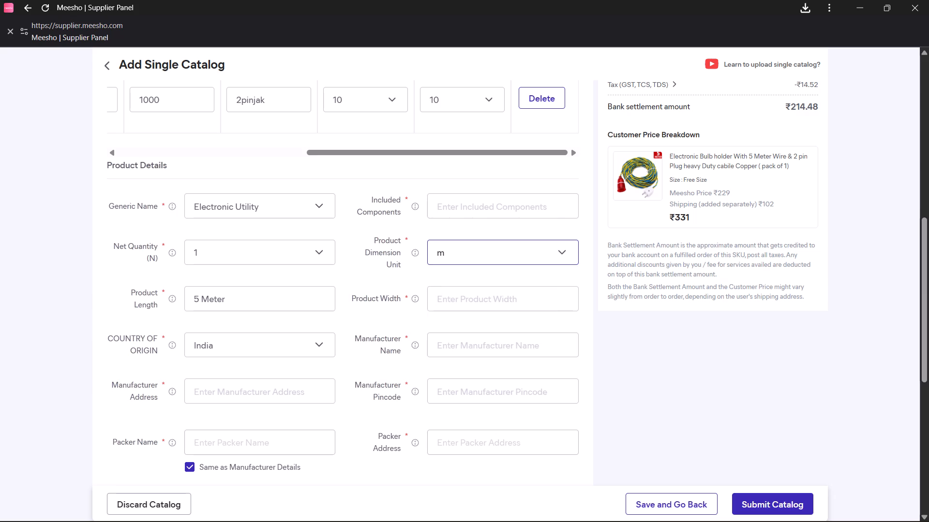
click(497, 304)
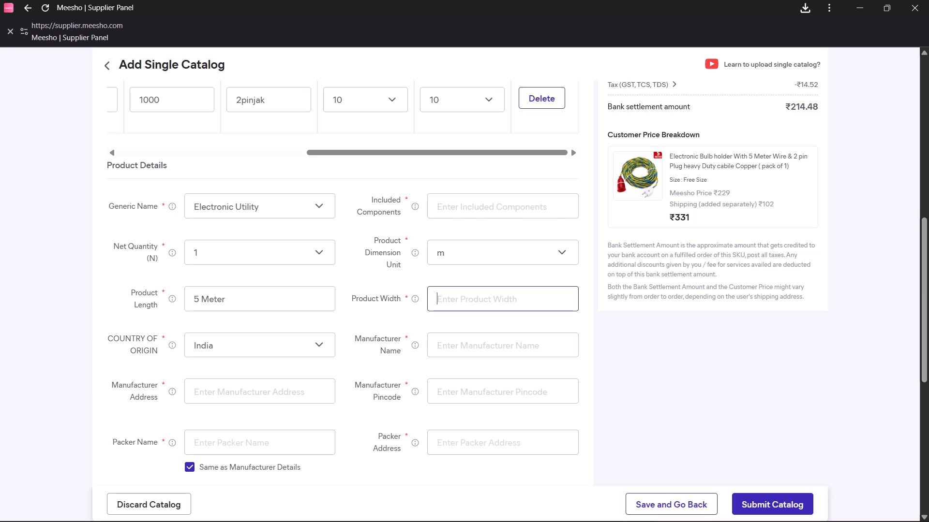
text(50)
key(BackSpace)
key(BackSpace)
text(10)
Enter UNIMAX as the manufacturer name using the saved suggestion.
click(504, 352)
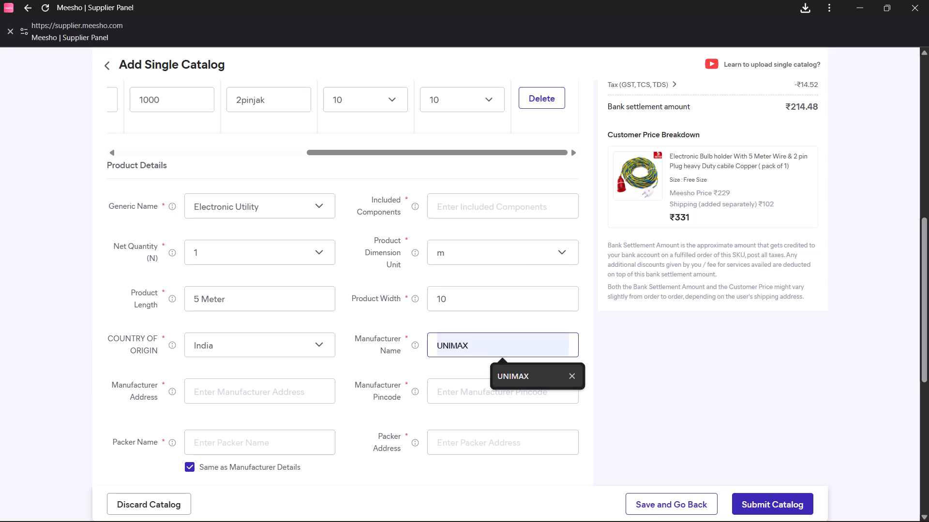
click(514, 370)
Fill in the manufacturer address from the saved suggestion and enter the manufacturer pincode.
click(300, 399)
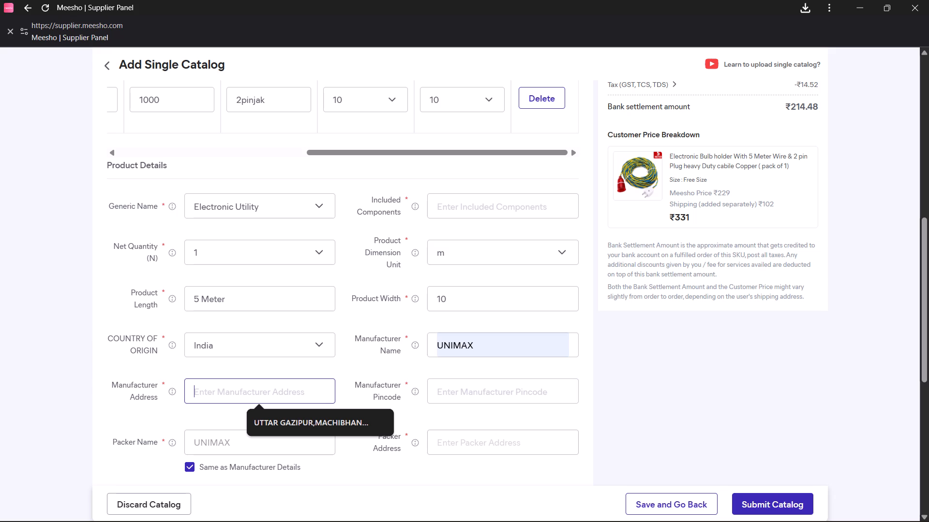
click(308, 416)
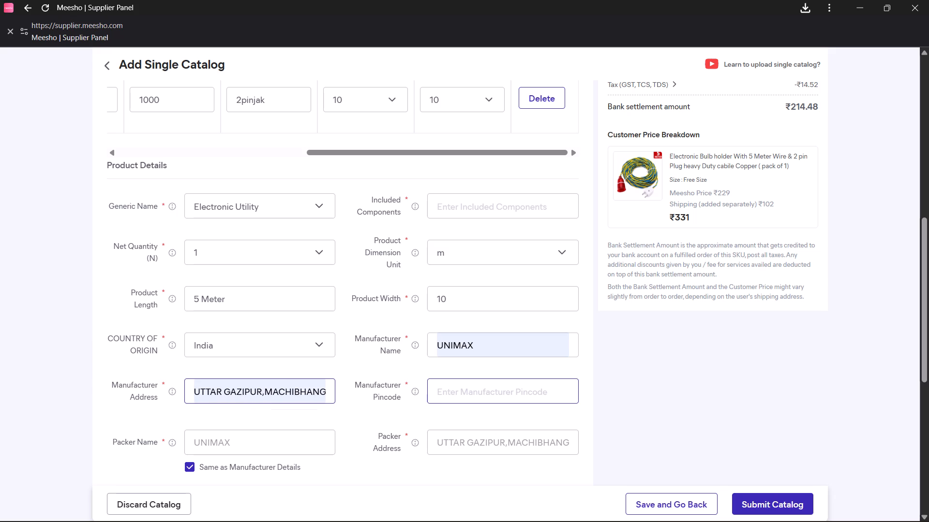
click(452, 400)
click(452, 400)
key(7)
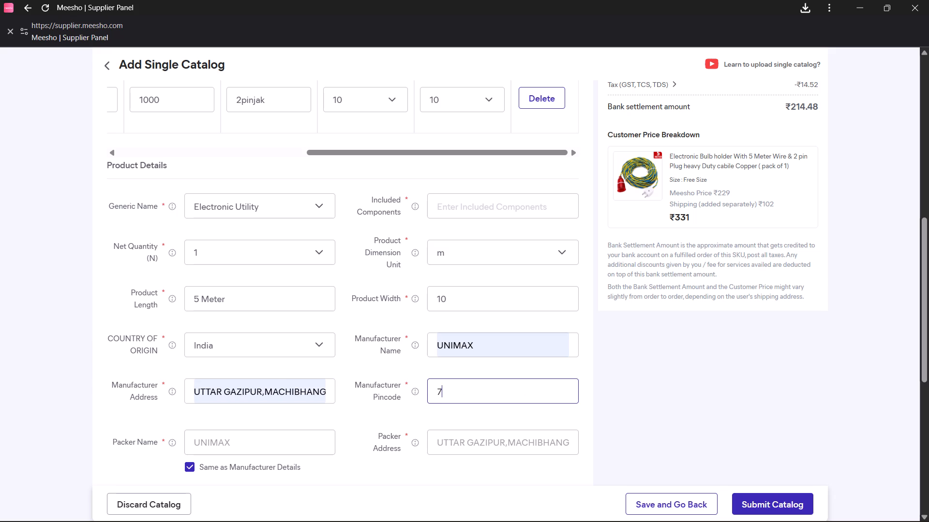
text(00135)
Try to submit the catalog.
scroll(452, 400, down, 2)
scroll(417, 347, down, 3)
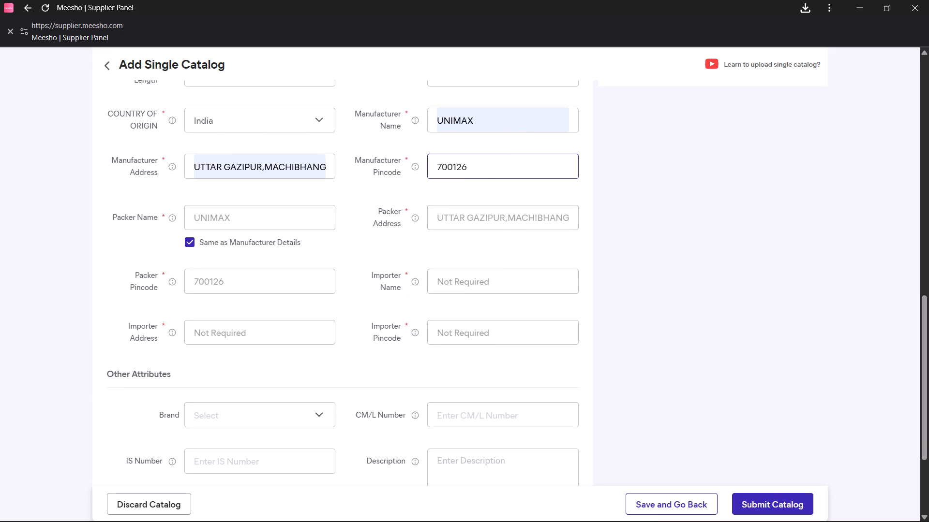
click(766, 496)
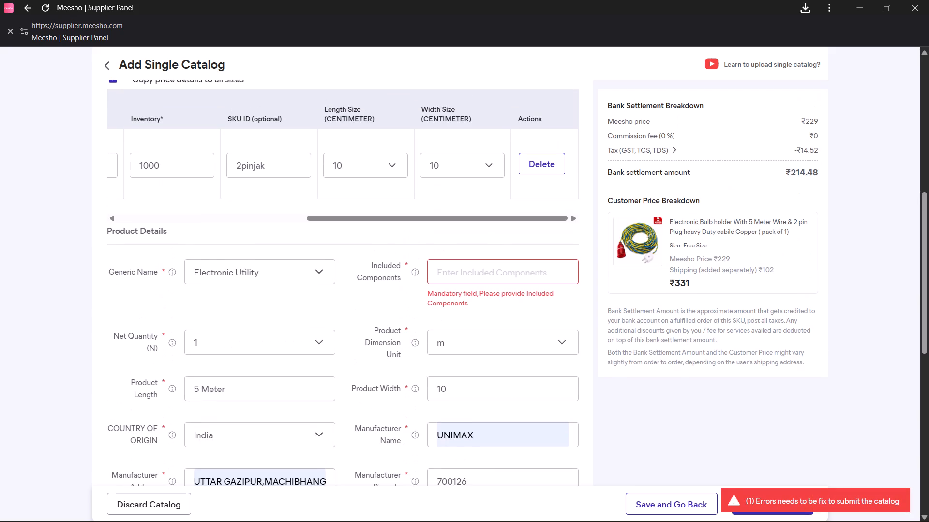
Enter "Copper" as the included components in the product details.
triple_click(510, 280)
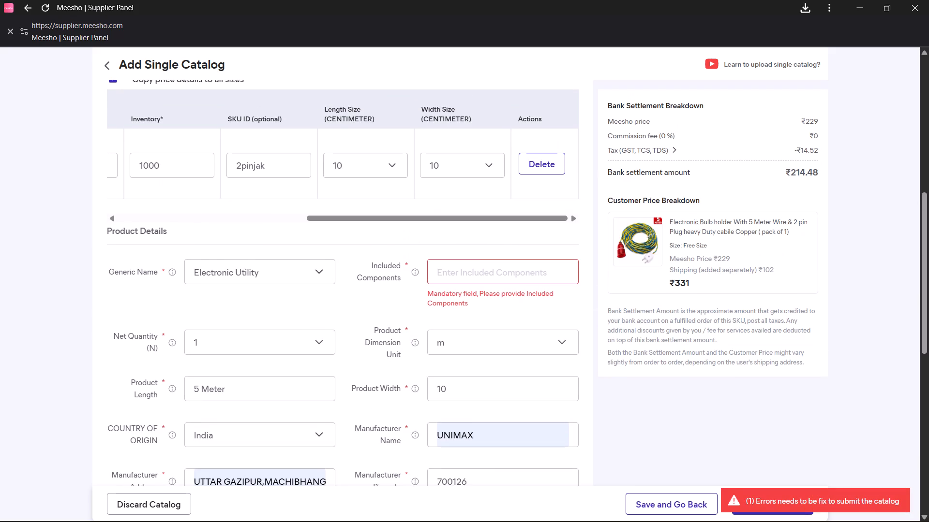
click(510, 280)
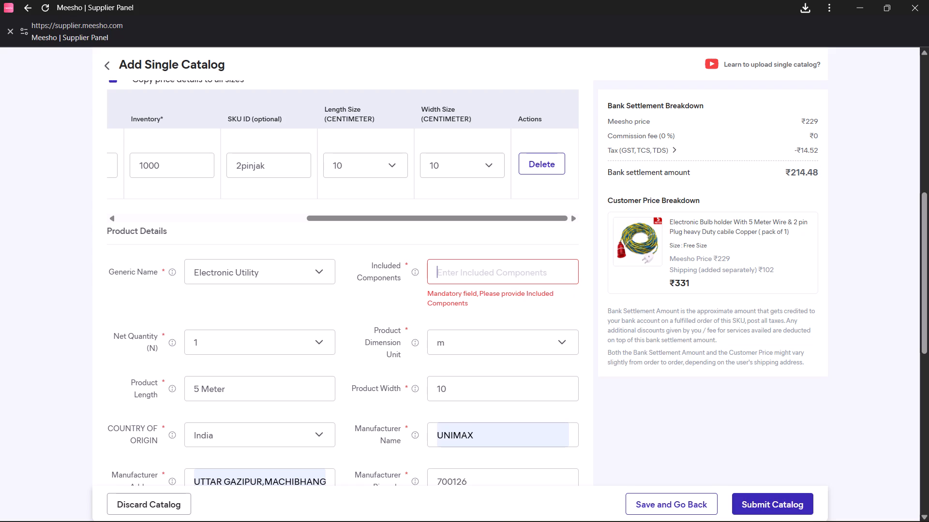
text(cp)
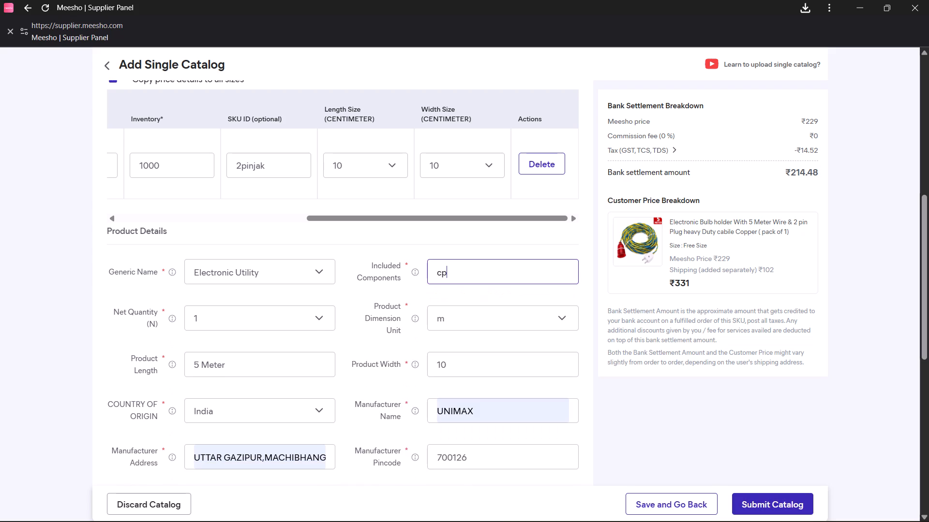
key(BackSpace)
key(BackSpace)
key(shift+c)
text(opp)
text(er)
key(Return)
Submit the catalog for quality check and dismiss the ad campaign offer.
click(761, 506)
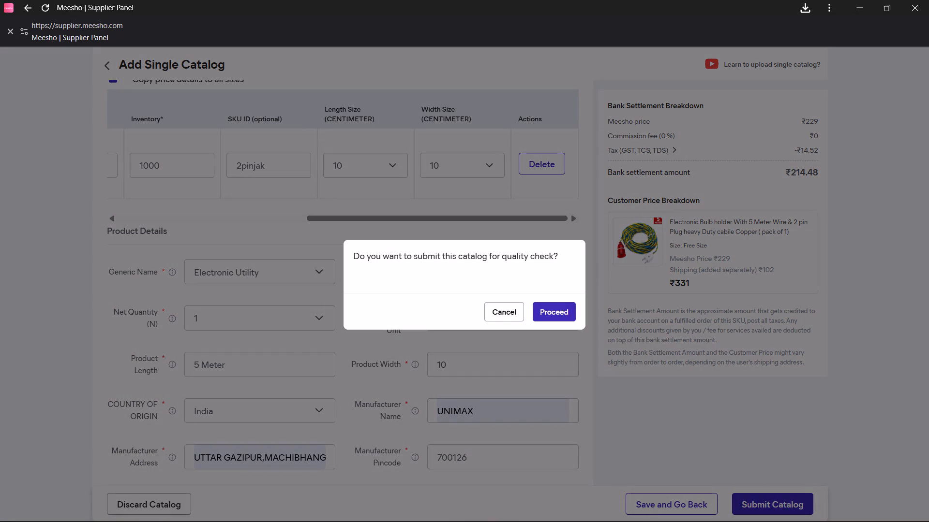
click(569, 313)
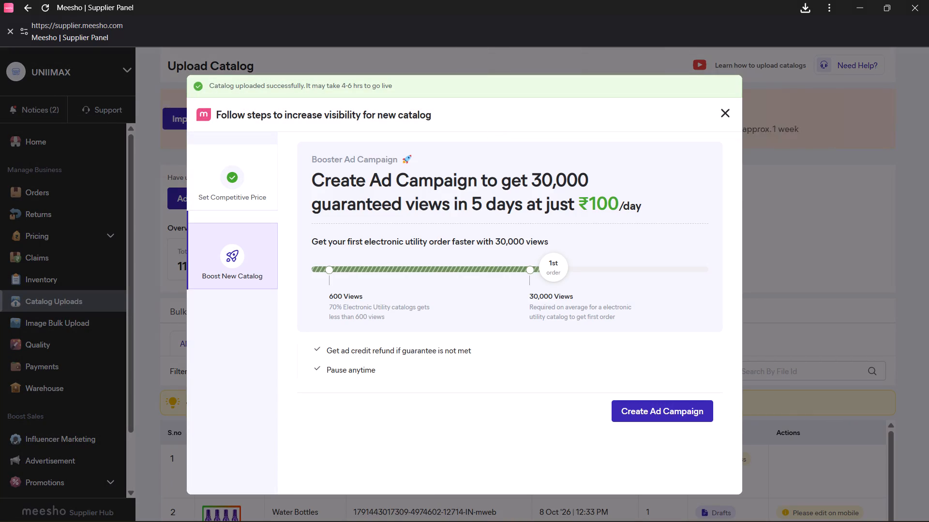
click(729, 117)
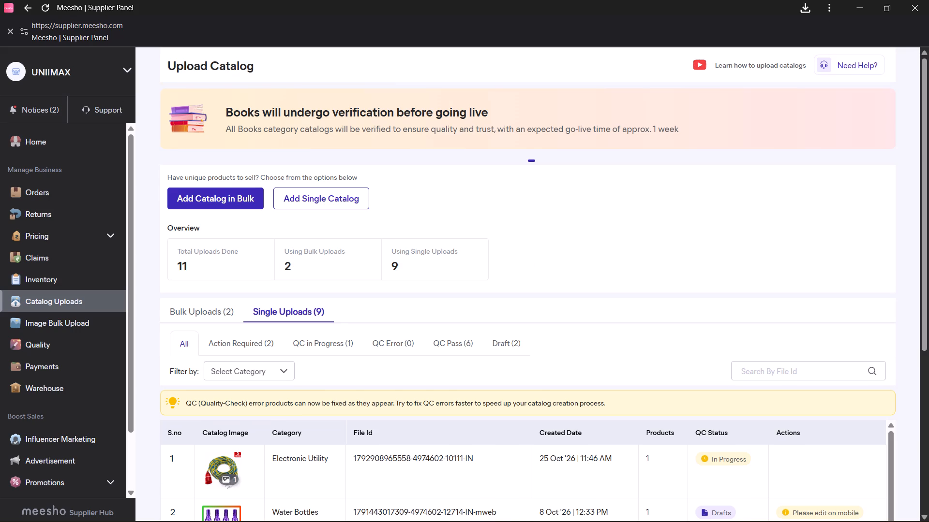
Review the uploaded catalogs' quality-check statuses, comparing the bulk uploads list with the single uploads list.
scroll(729, 117, down, 2)
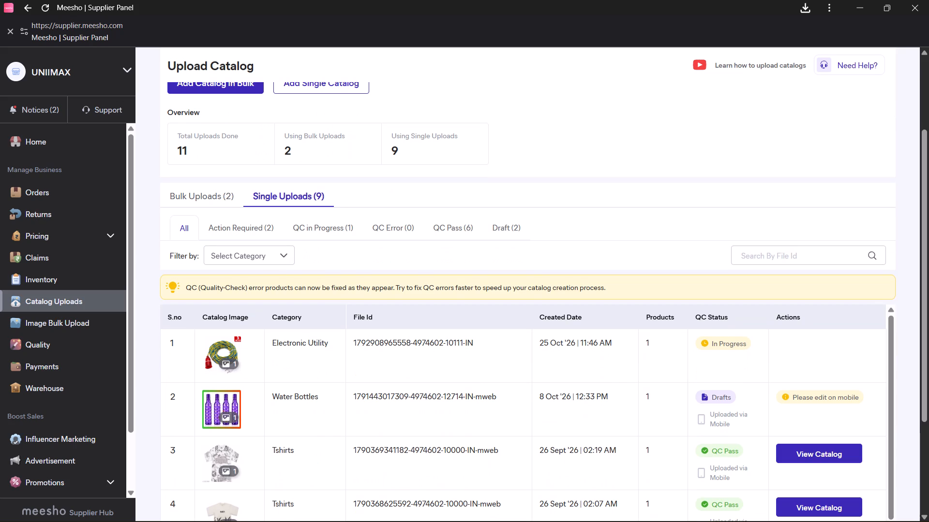
click(715, 394)
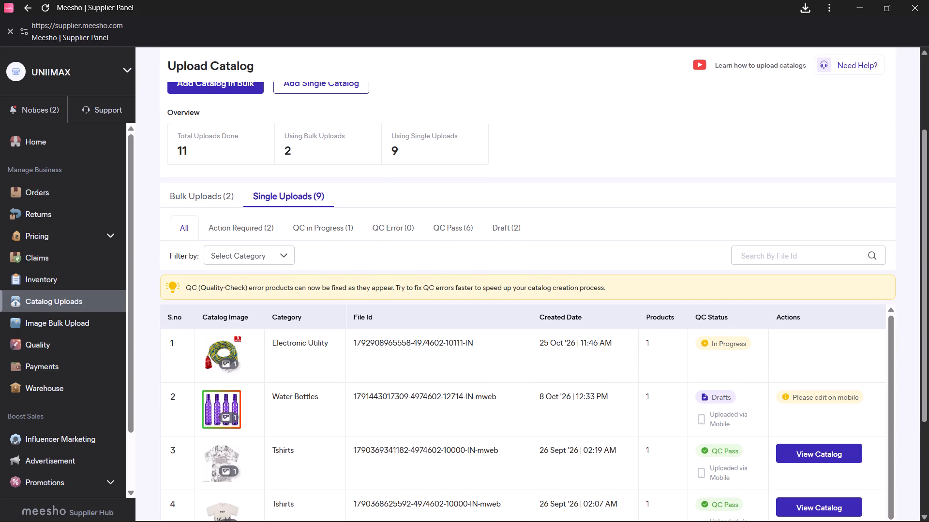
click(809, 404)
scroll(660, 303, up, 1)
scroll(660, 303, down, 1)
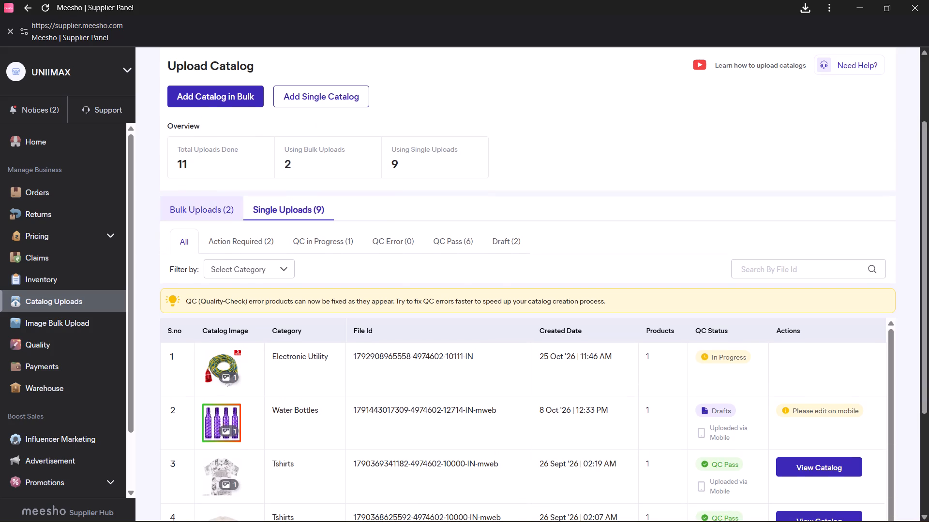
click(194, 203)
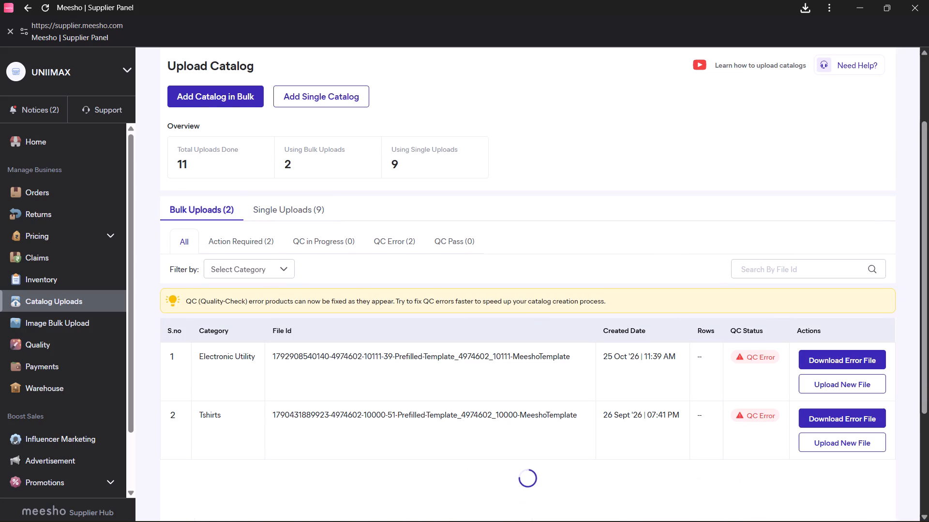
click(271, 221)
click(284, 217)
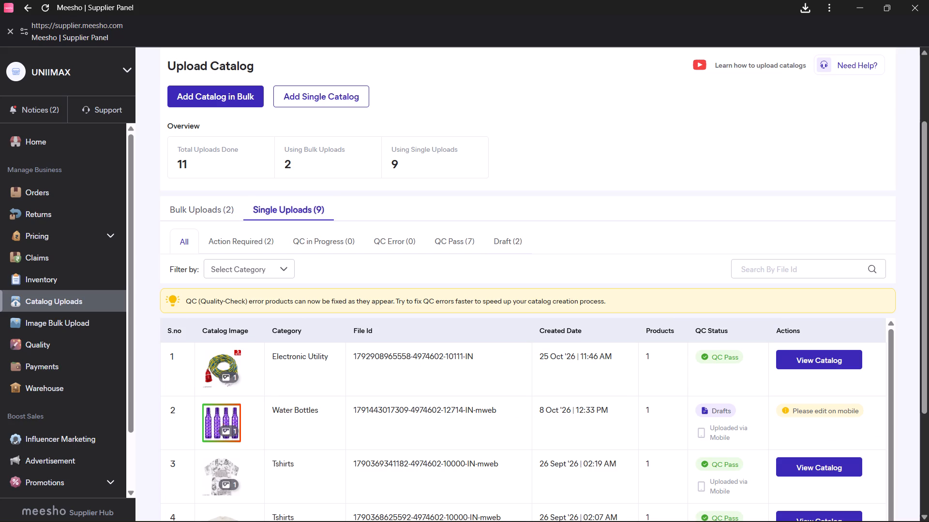
click(737, 409)
Filter the single uploads to drafts and examine the unfinished Water Bottles and Tshirts catalogs.
scroll(475, 268, up, 4)
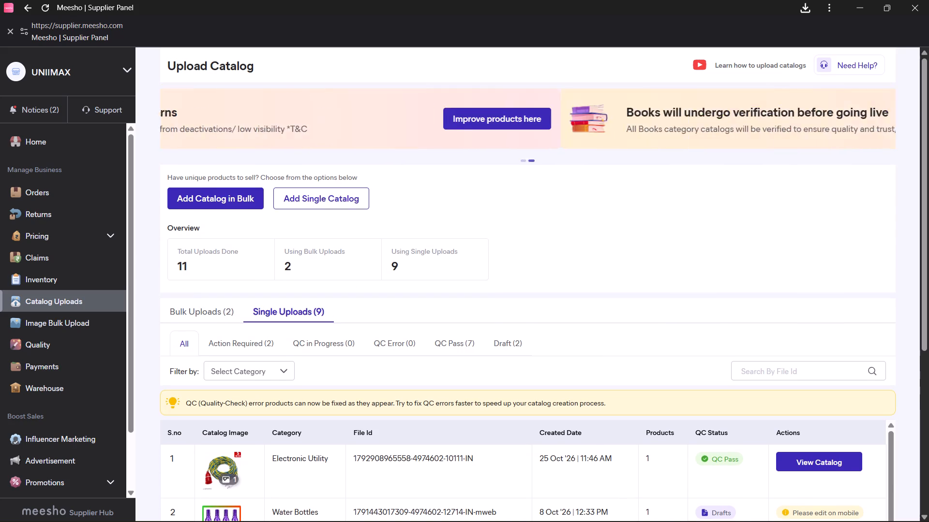
click(494, 337)
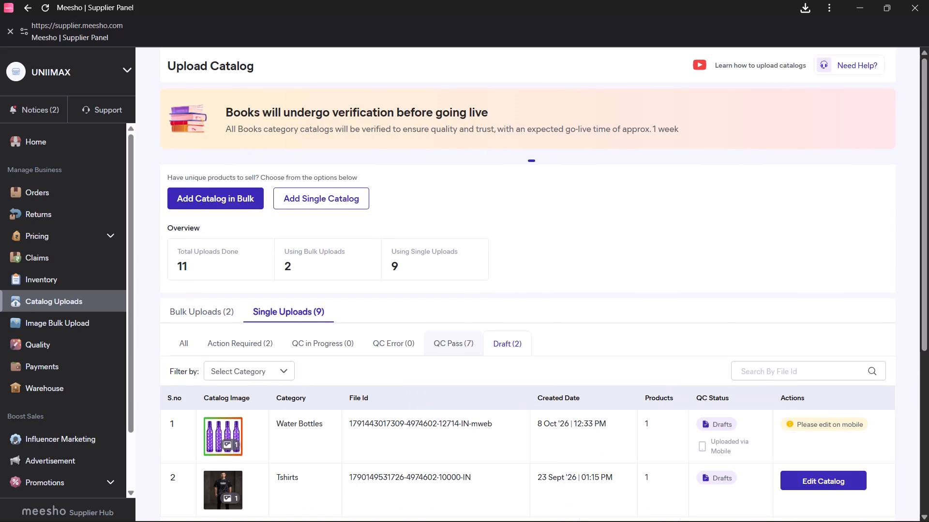
scroll(455, 350, down, 1)
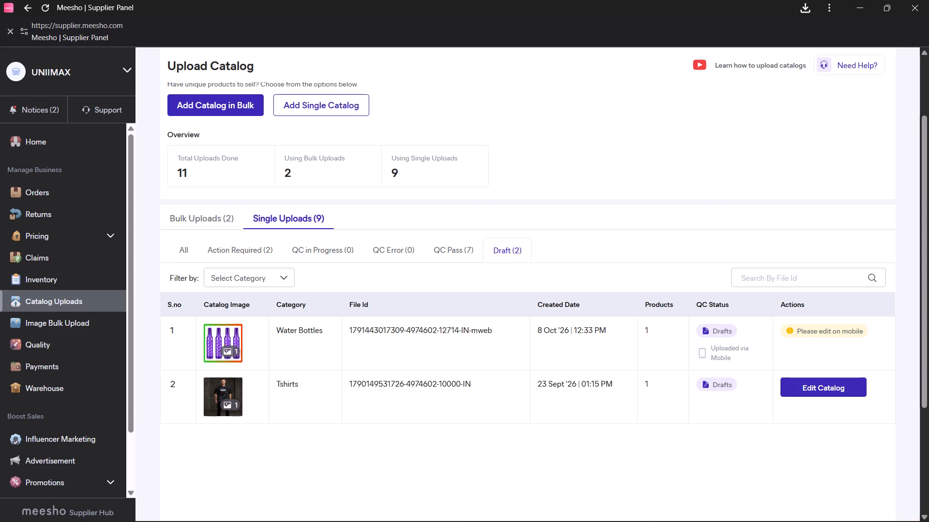
click(706, 335)
click(424, 345)
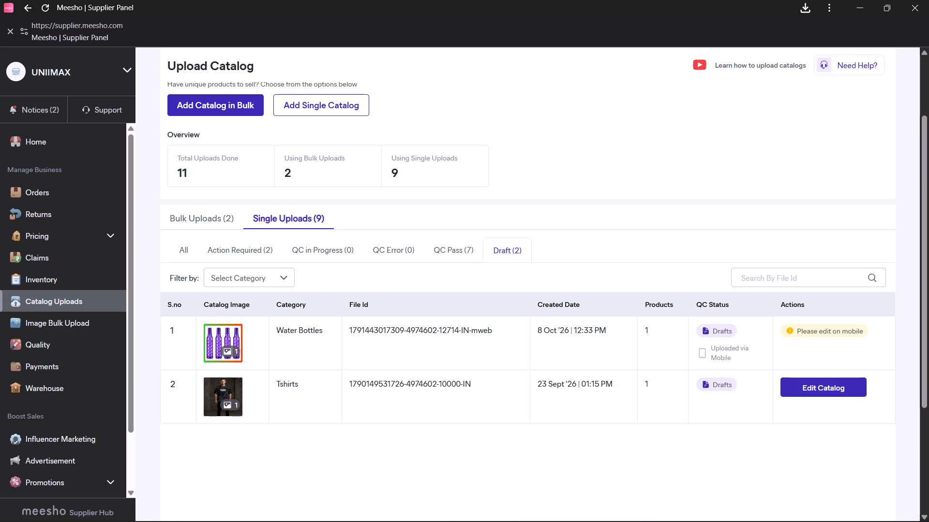
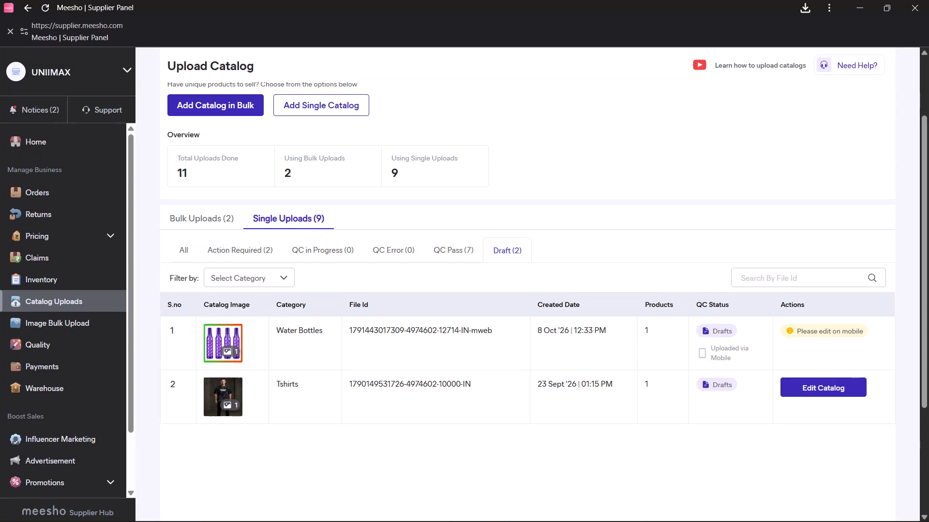
Filter the single uploads to QC Pass and examine the product image and details of the Electronic Utility catalog.
click(489, 248)
click(483, 248)
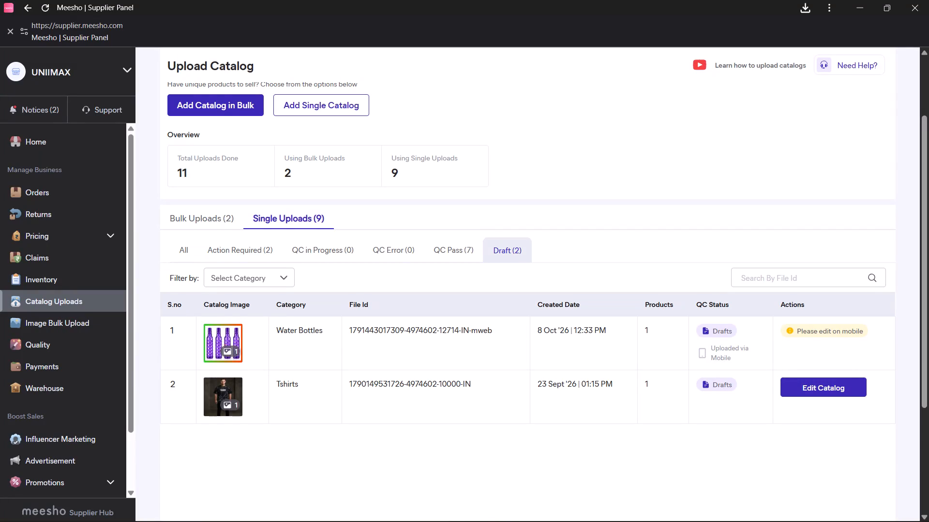
click(480, 248)
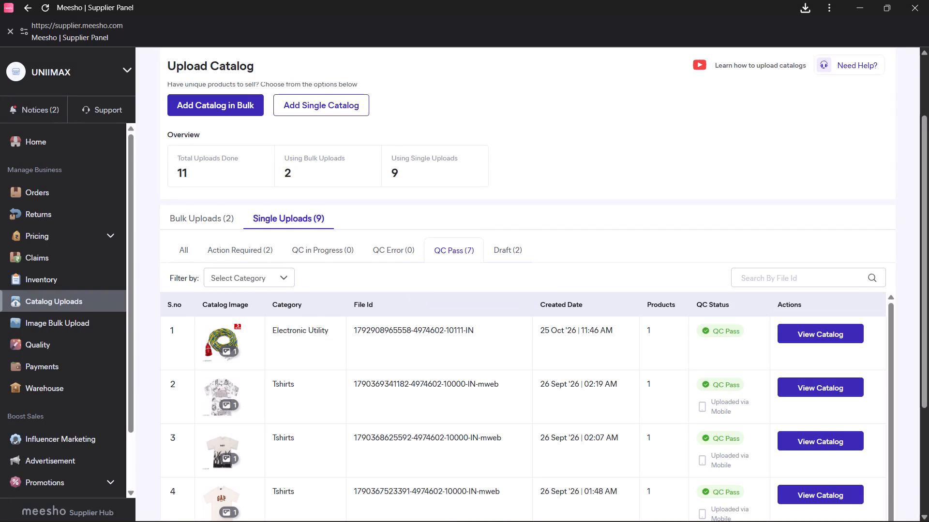
click(206, 354)
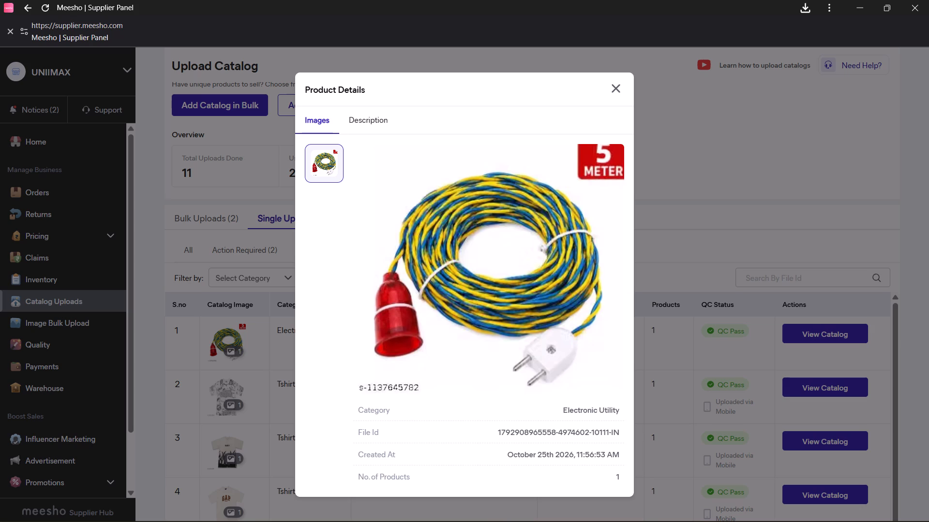
scroll(424, 293, down, 3)
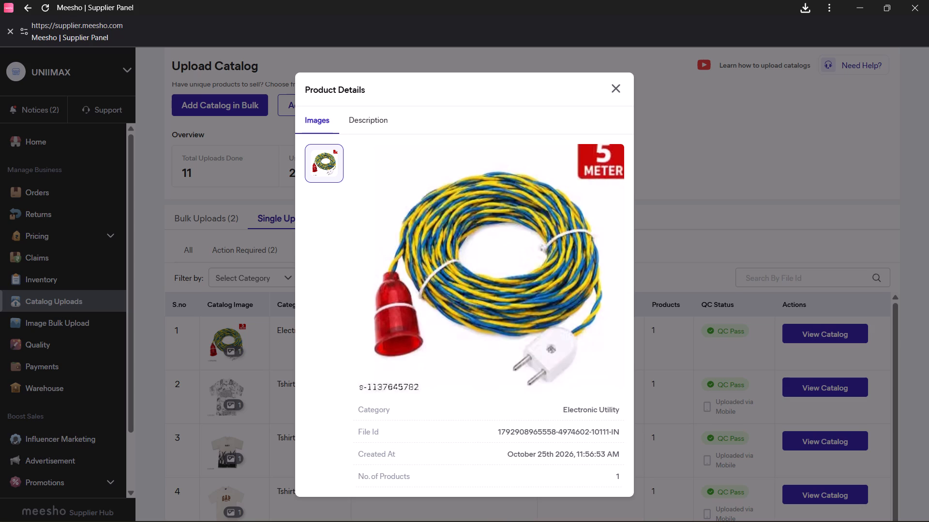
scroll(507, 219, down, 2)
click(617, 85)
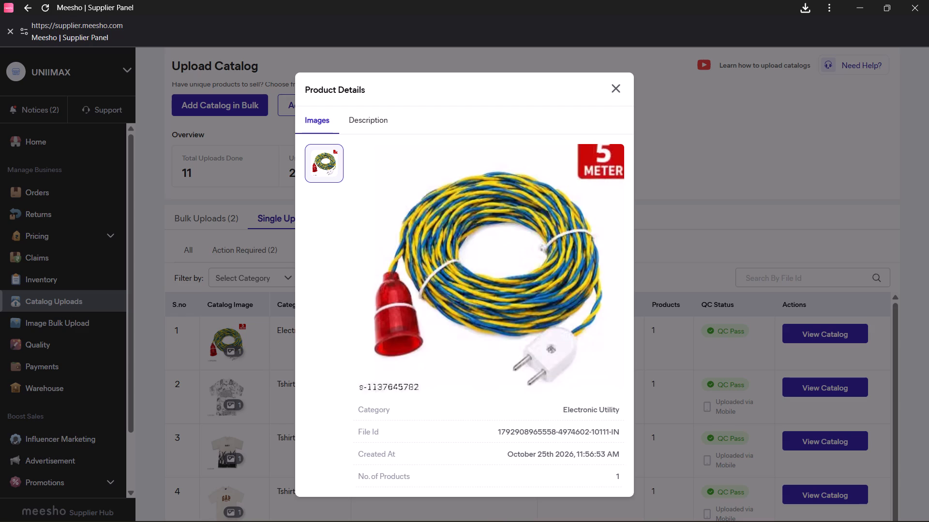